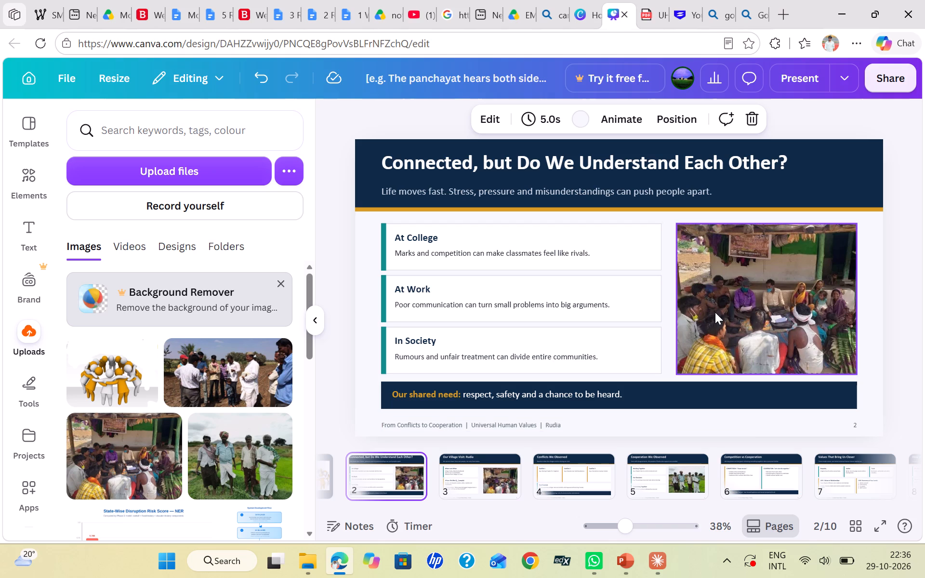
Open page 3 of the presentation, the "Our Village Visit: Rudia" slide.
scroll(753, 231, down, 1)
scroll(486, 488, right, 2)
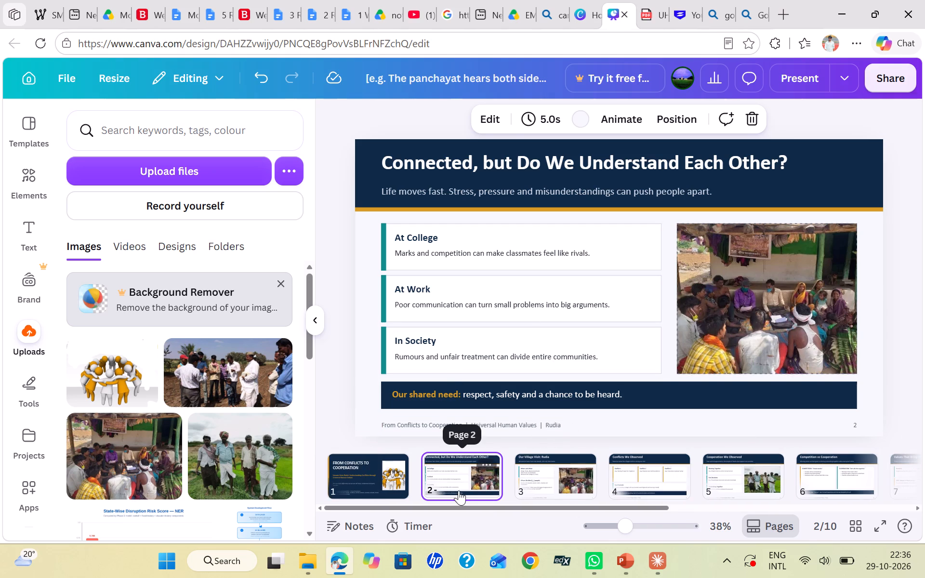
click(563, 490)
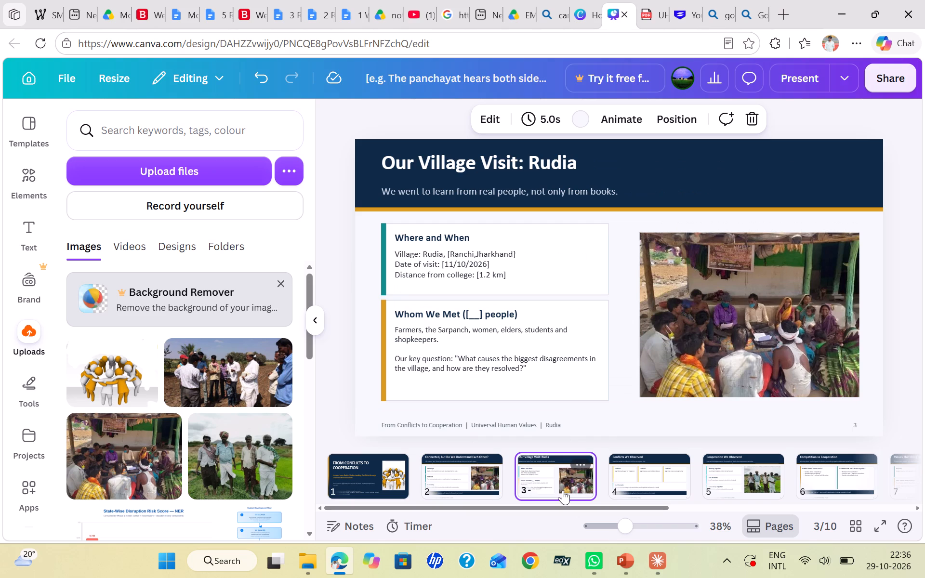
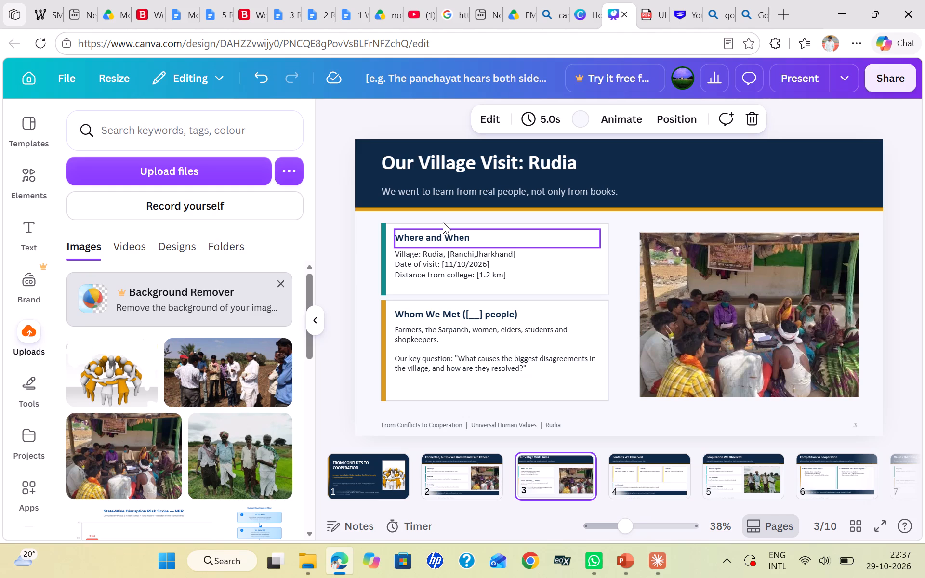
Remove the "([__] people)" placeholder from the "Whom We Met" heading on page 3.
click(533, 310)
click(528, 317)
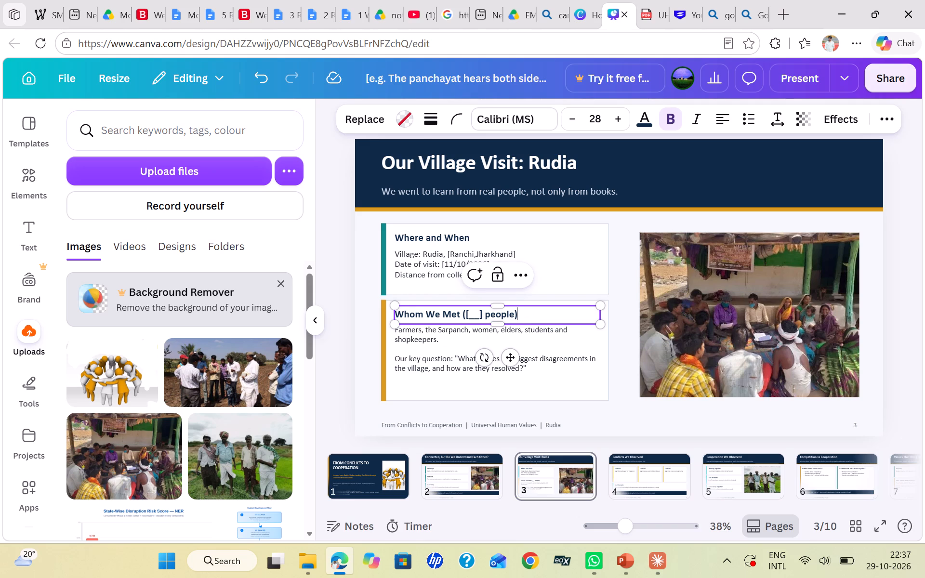
key(BackSpace)
key(BackSpace)
key(BackSpace)
key(BackSpace)
key(BackSpace)
key(BackSpace)
key(BackSpace)
key(BackSpace)
key(BackSpace)
key(BackSpace)
key(BackSpace)
key(BackSpace)
key(BackSpace)
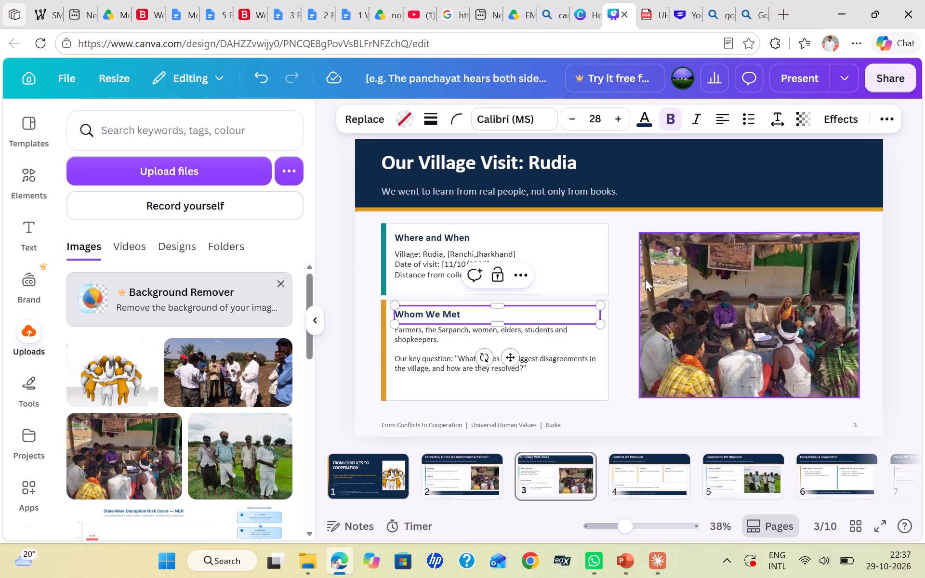
Open page 2, the "Connected, but Do We Understand Each Other?" slide.
click(472, 464)
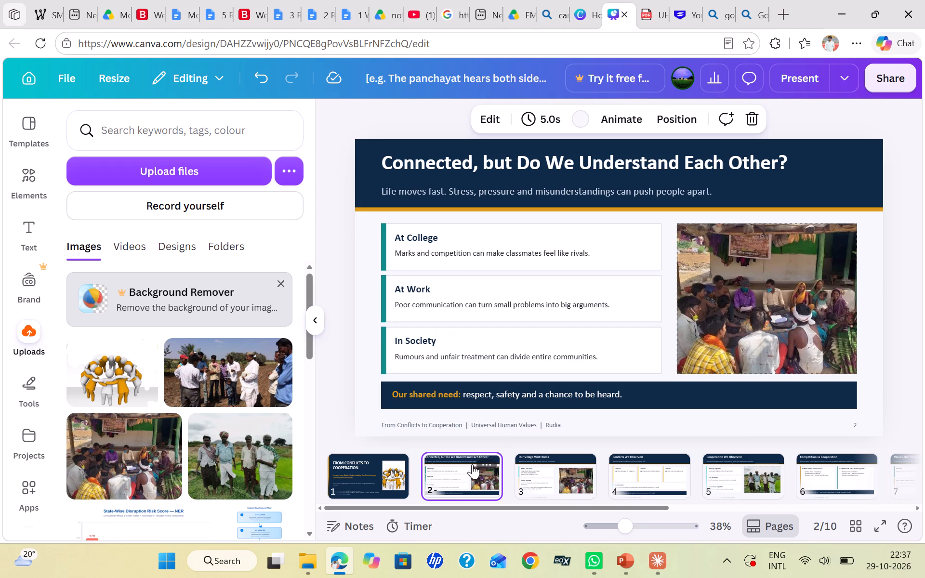
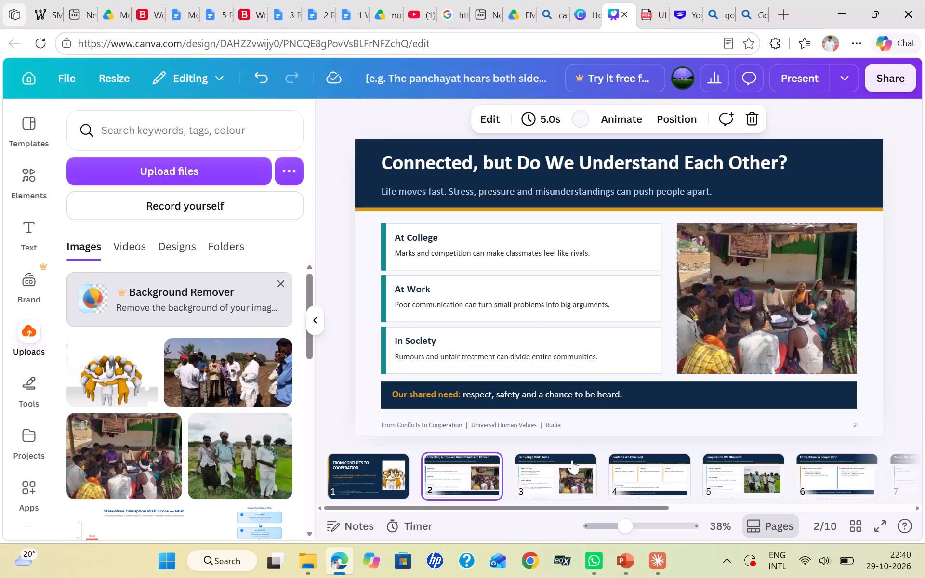
Open page 1, the "From Conflicts to Cooperation" title slide.
click(356, 475)
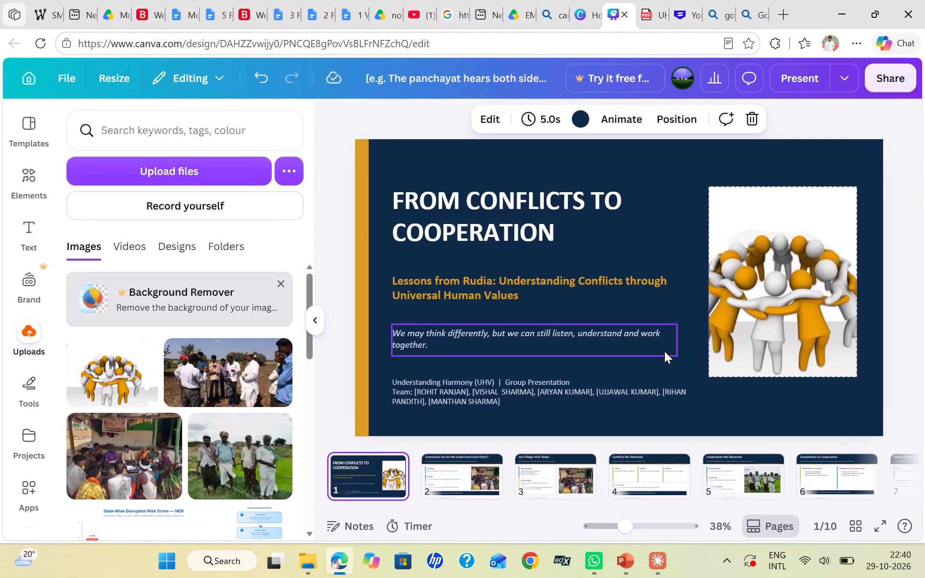
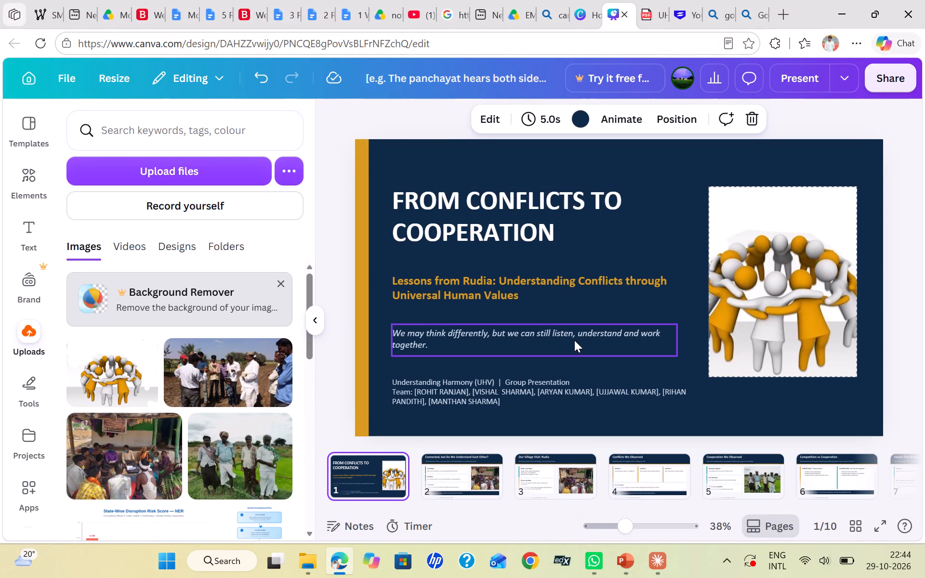
Review pages 2 through 8 in order, from "Connected, but Do We Understand Each Other?" to "How to Turn Conflict into Cooperation", checking for leftover placeholders.
click(466, 469)
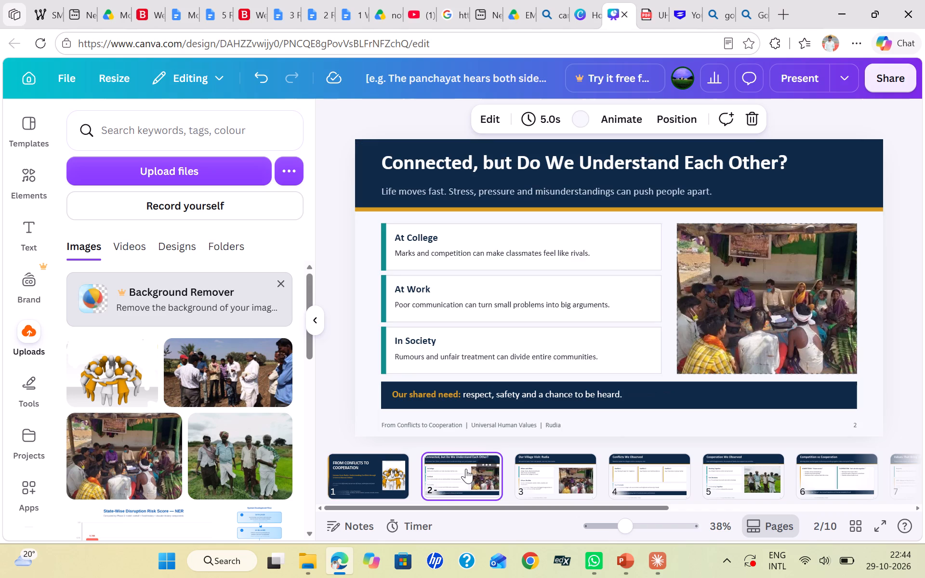
click(552, 479)
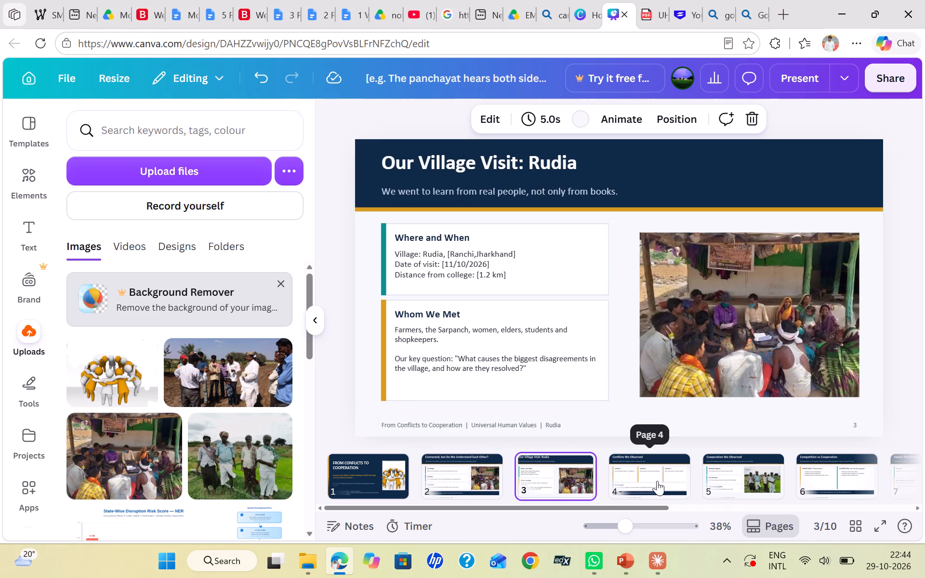
click(657, 481)
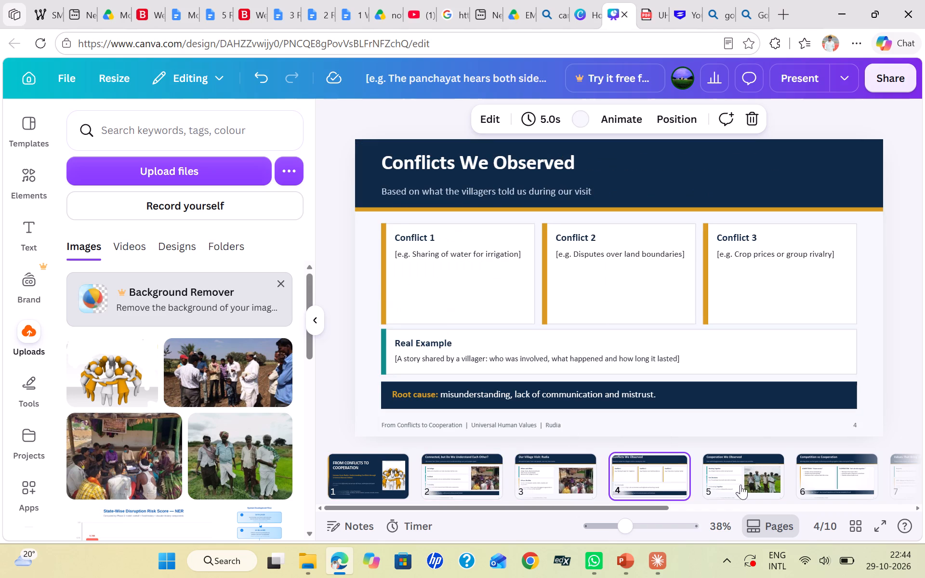
click(755, 484)
scroll(755, 484, left, 1)
click(755, 484)
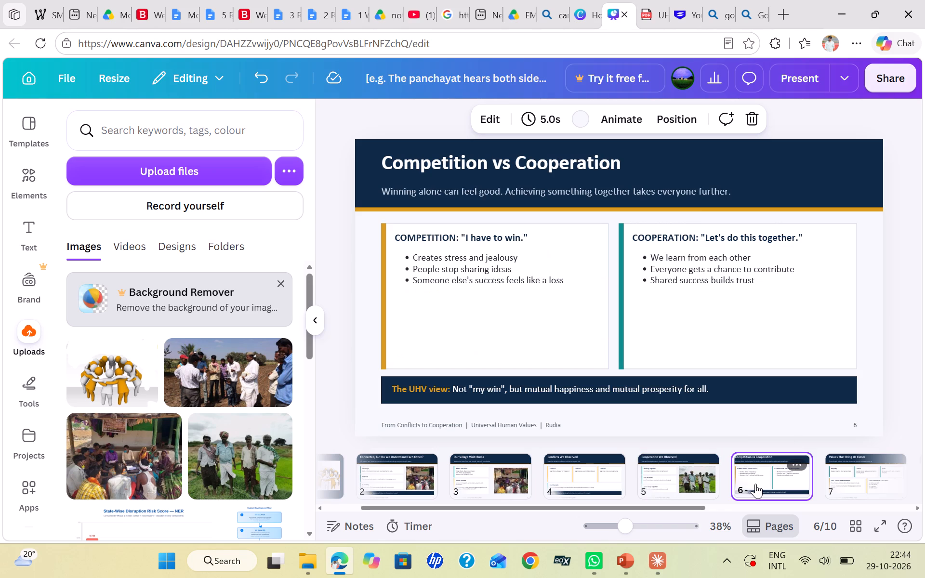
scroll(755, 484, left, 1)
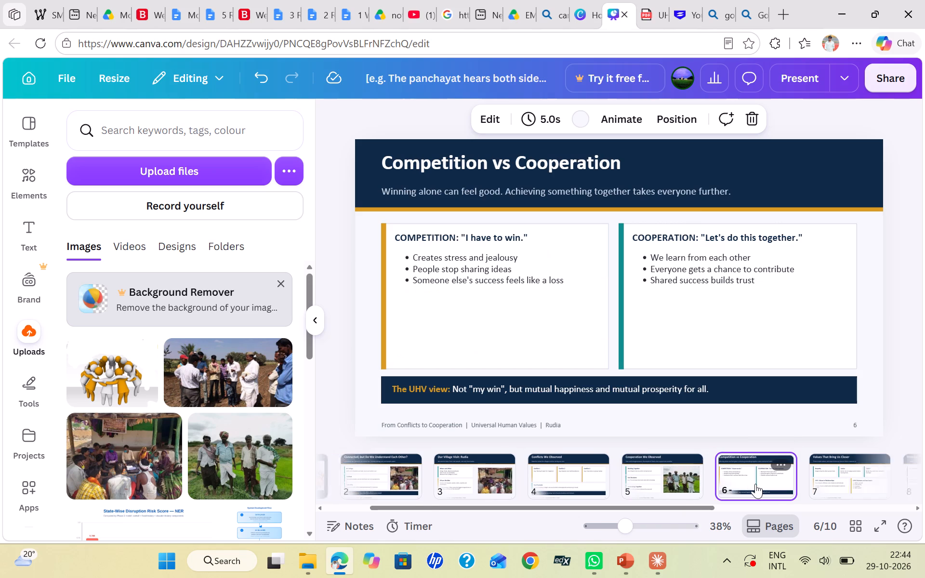
scroll(755, 484, left, 1)
click(755, 484)
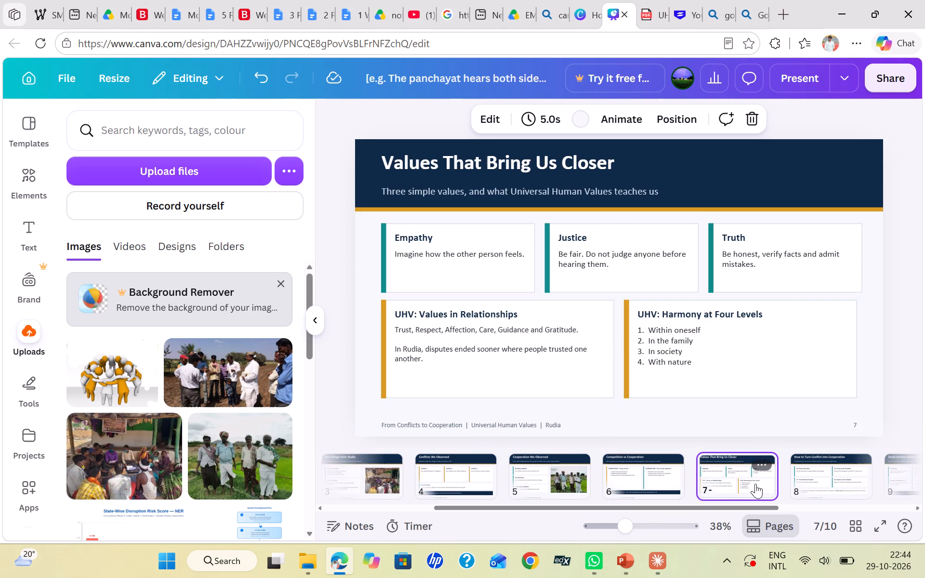
scroll(755, 484, left, 1)
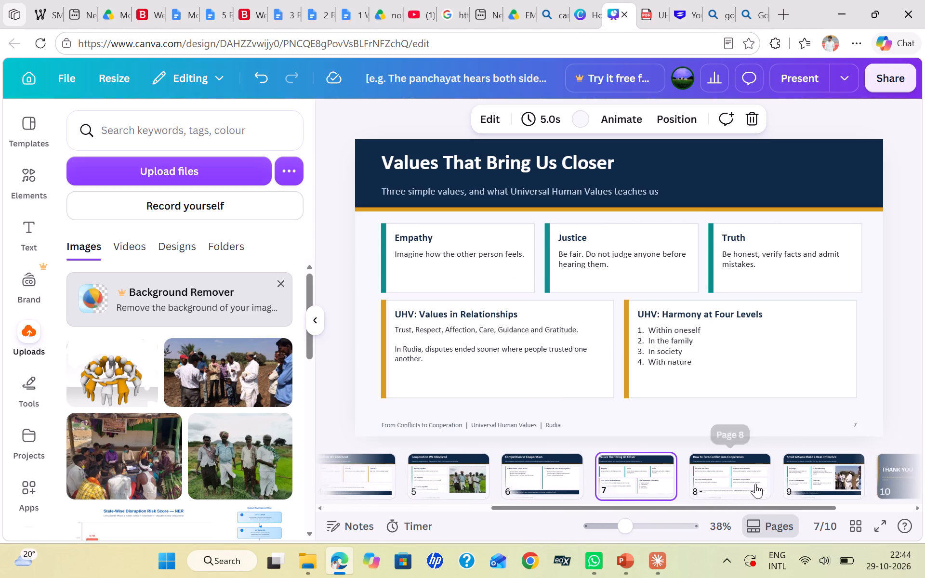
click(734, 484)
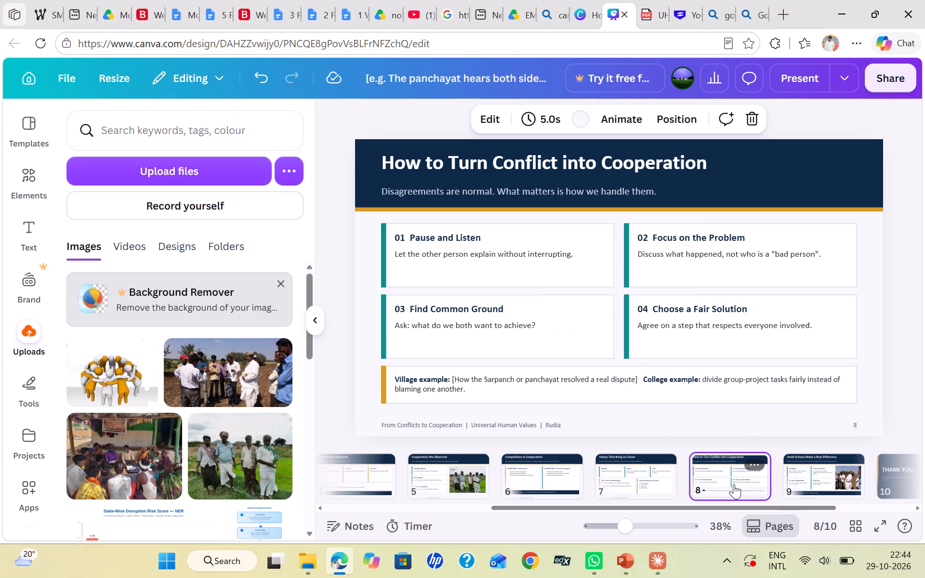
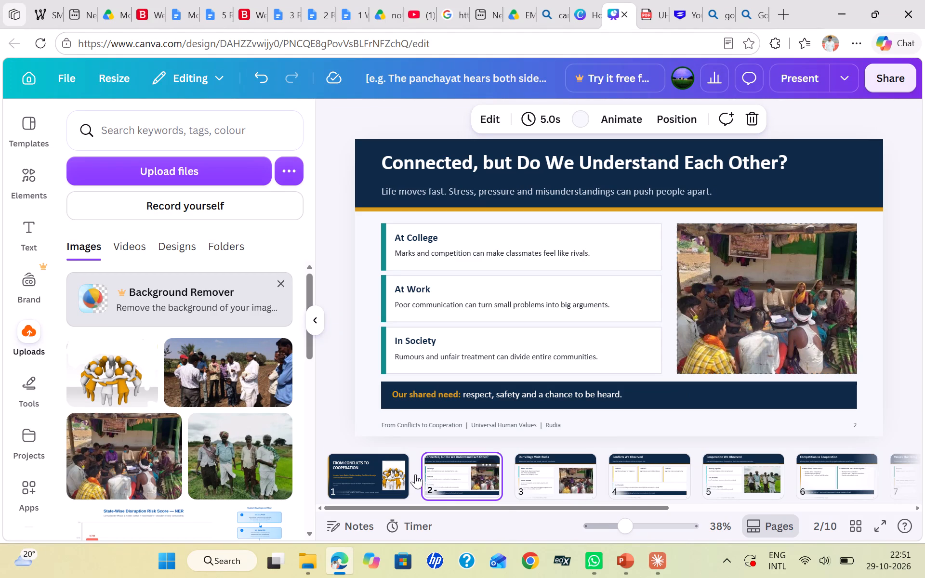
Enlarge the picture of the orange and white figures on the title slide by extending its corners outward.
click(374, 465)
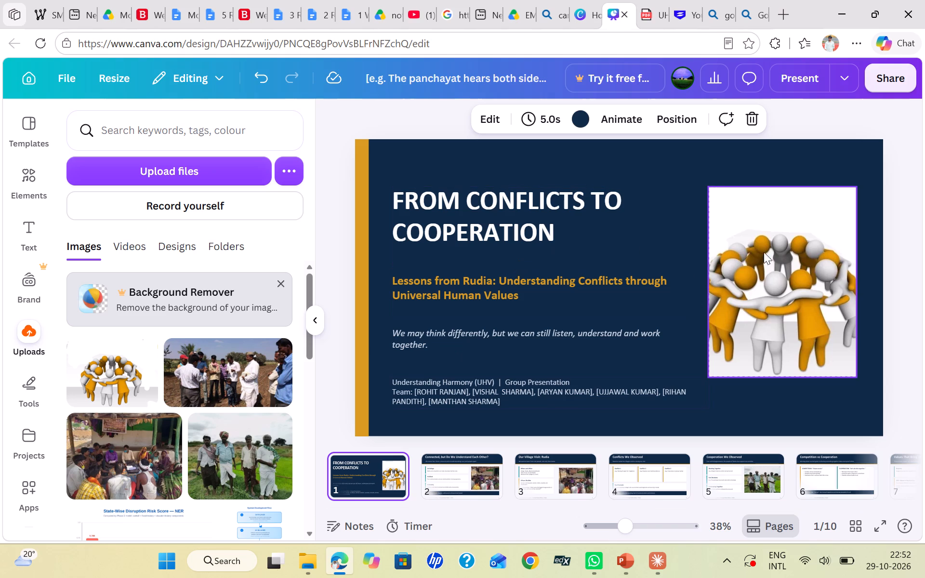
click(711, 187)
click(711, 187)
drag(711, 187, 703, 181)
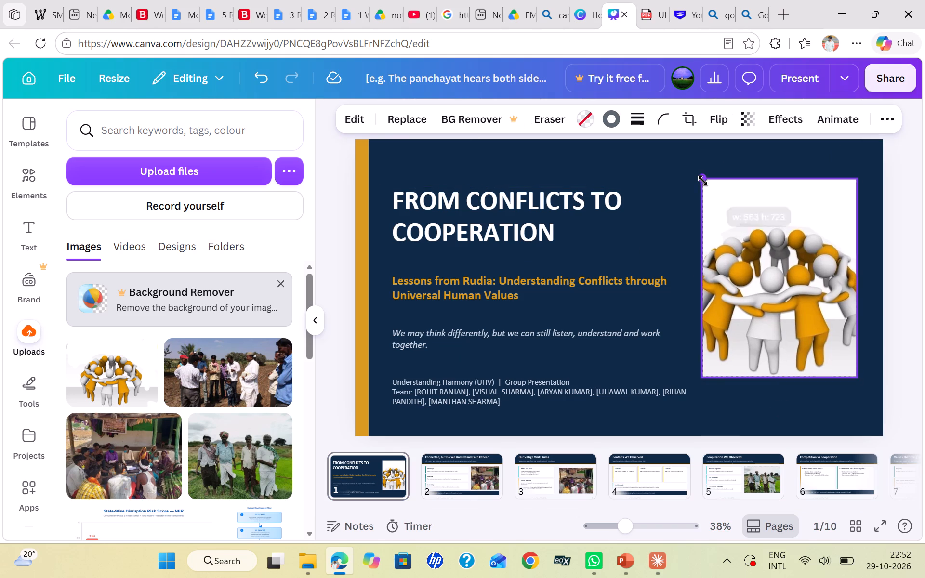
drag(703, 181, 692, 175)
click(856, 378)
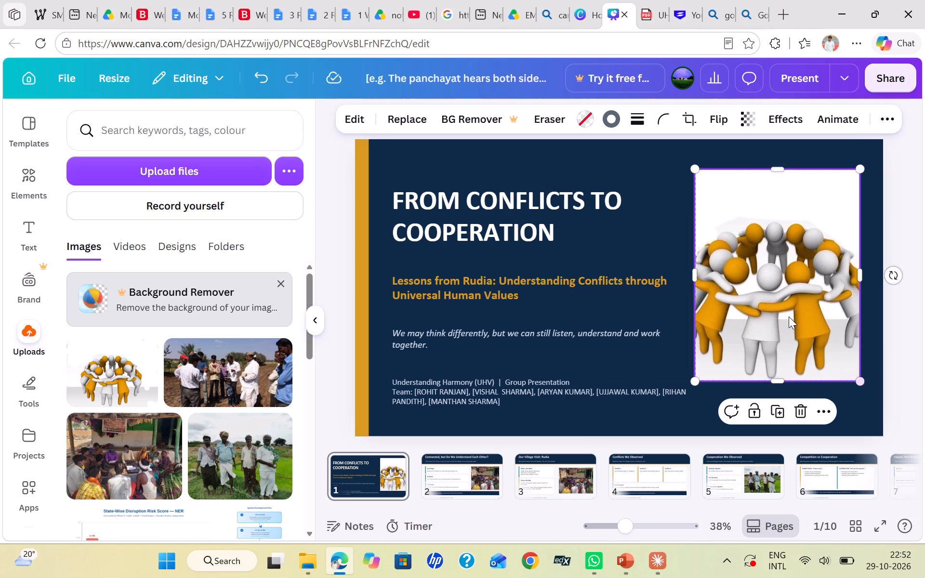
click(911, 193)
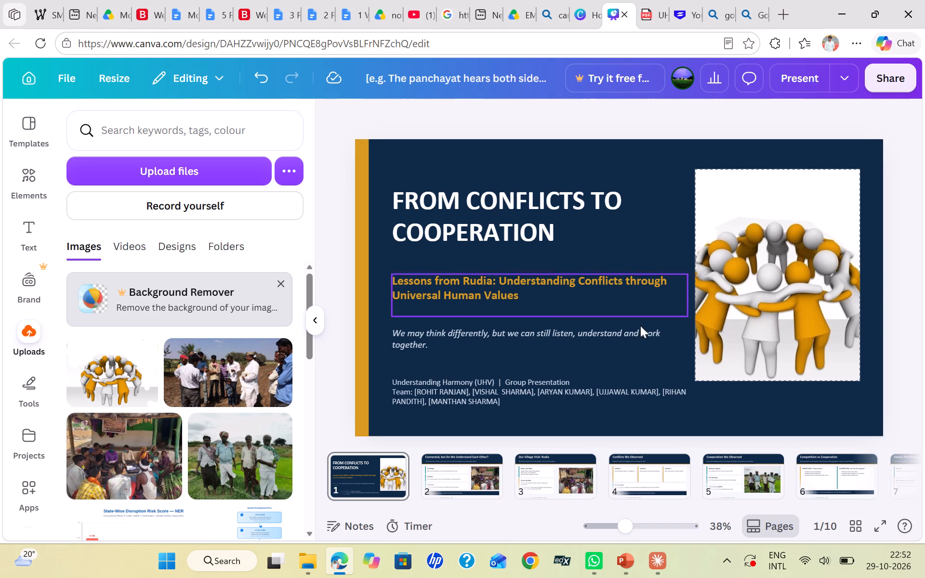
Insert a blank line between the "Understanding Harmony (UHV) | Group Presentation" line and the team list on the title slide.
click(579, 386)
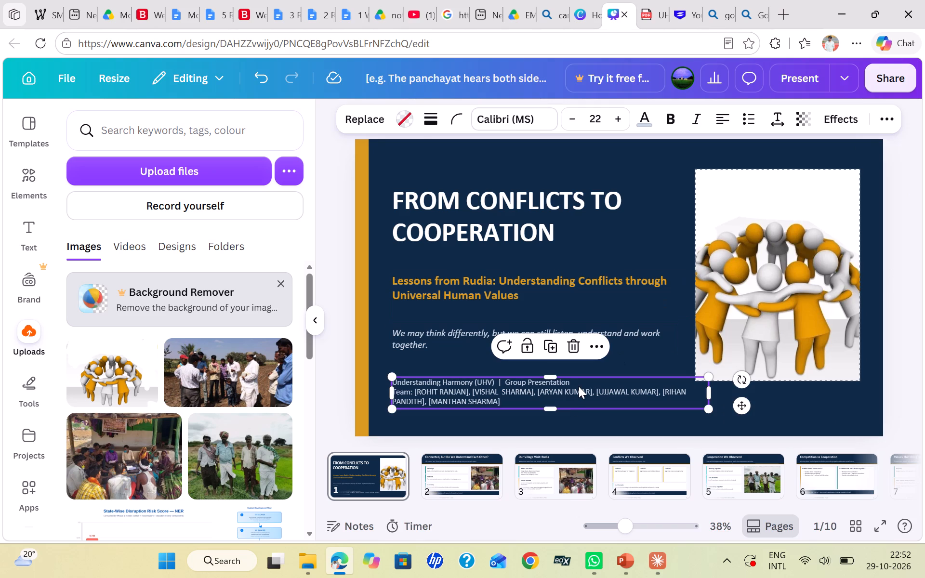
click(578, 384)
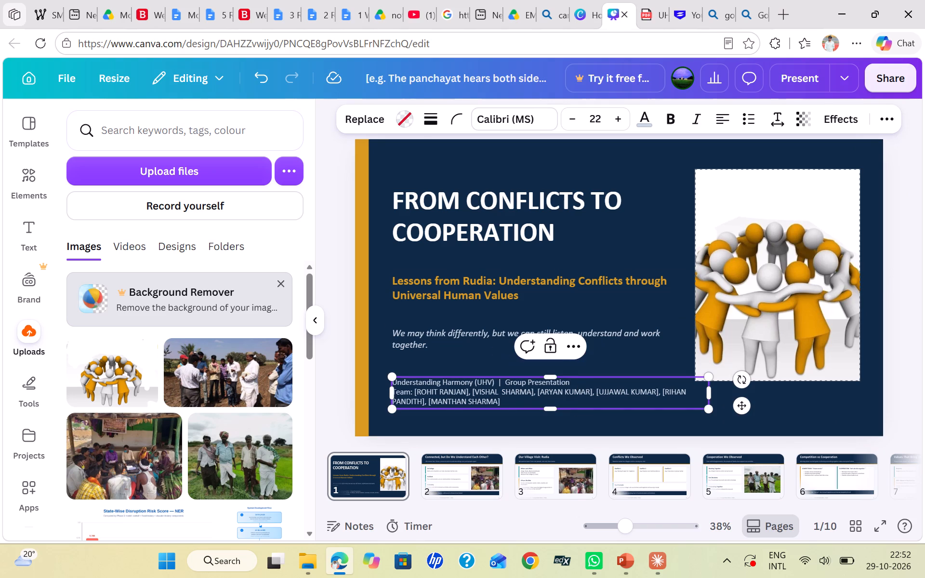
key(Return)
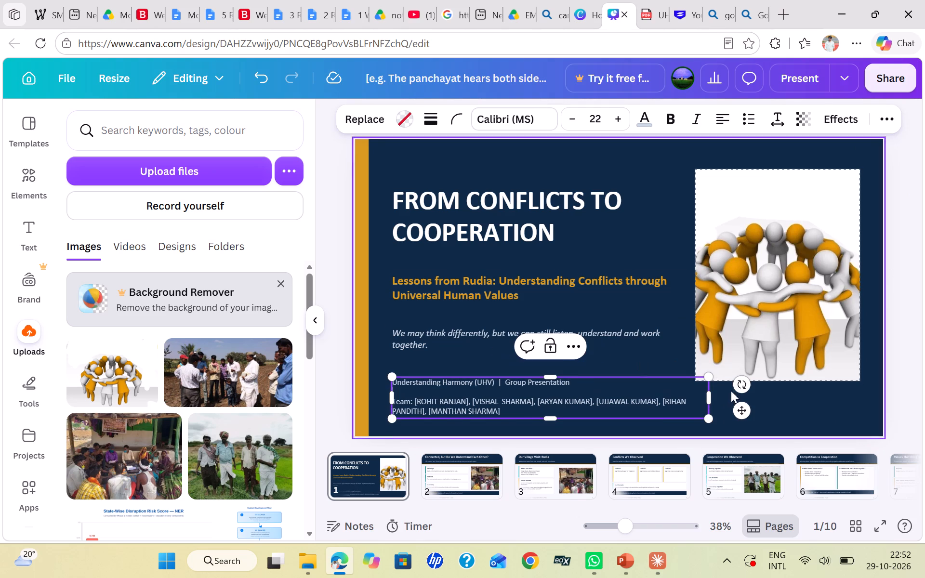
click(910, 204)
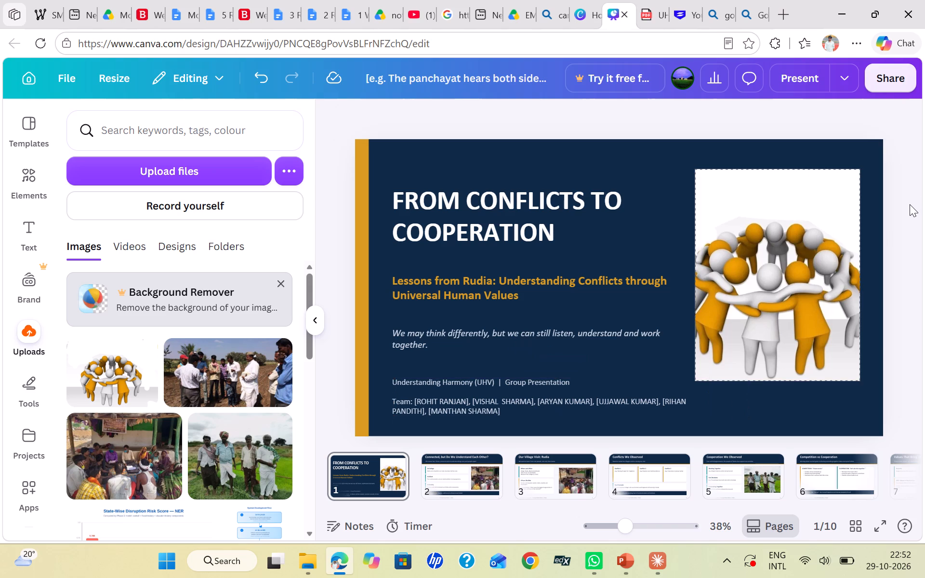
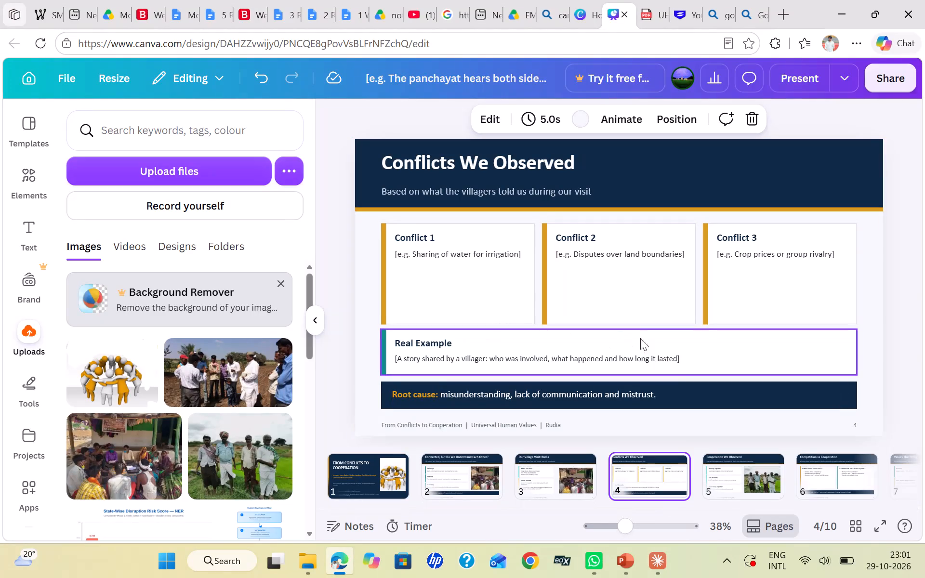
Replace the Real Example details after "villager:" with "Two farmers had a fight over water. The Sarpanch listened to both and helped them share the water fairly.".
click(667, 357)
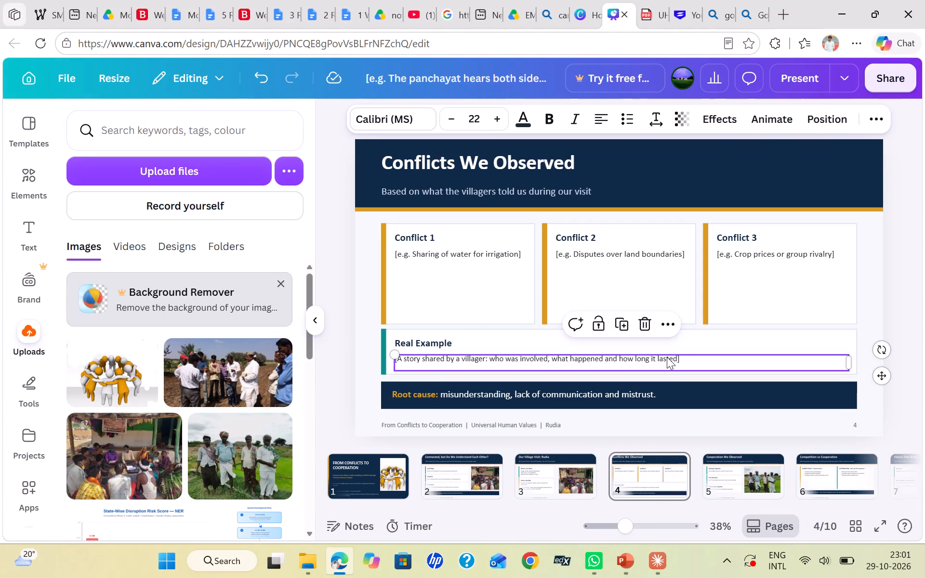
click(670, 358)
click(672, 358)
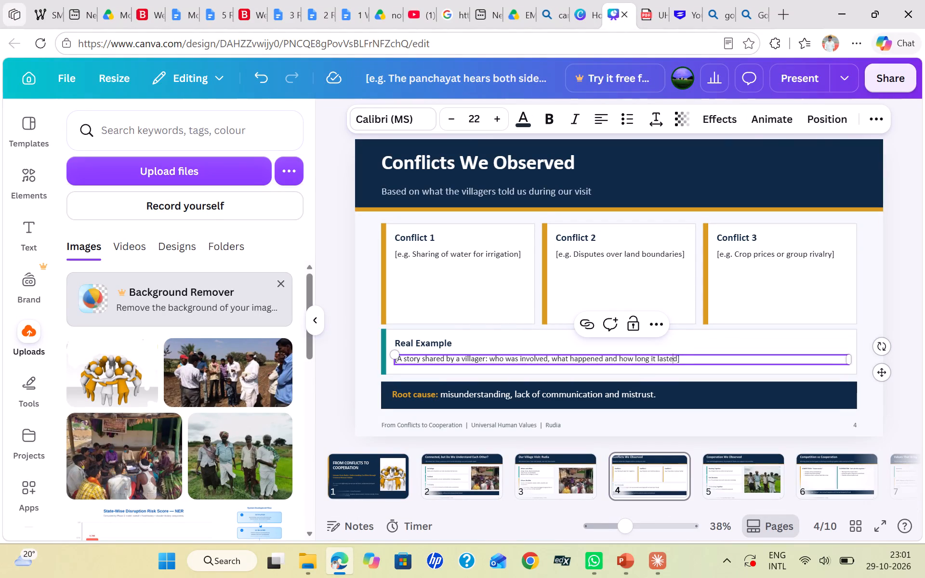
key(Right)
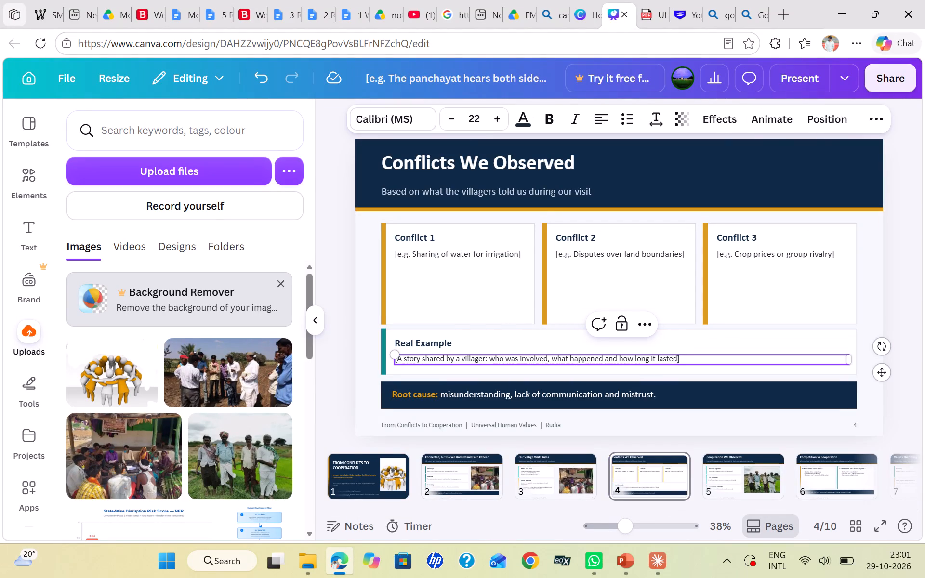
key(BackSpace)
key(BackSpace)
key(BackSpace)
key(BackSpace)
key(BackSpace)
key(BackSpace)
key(BackSpace)
key(BackSpace)
key(BackSpace)
key(BackSpace)
key(BackSpace)
key(BackSpace)
key(BackSpace)
key(BackSpace)
key(BackSpace)
key(BackSpace)
key(BackSpace)
key(BackSpace)
key(BackSpace)
key(BackSpace)
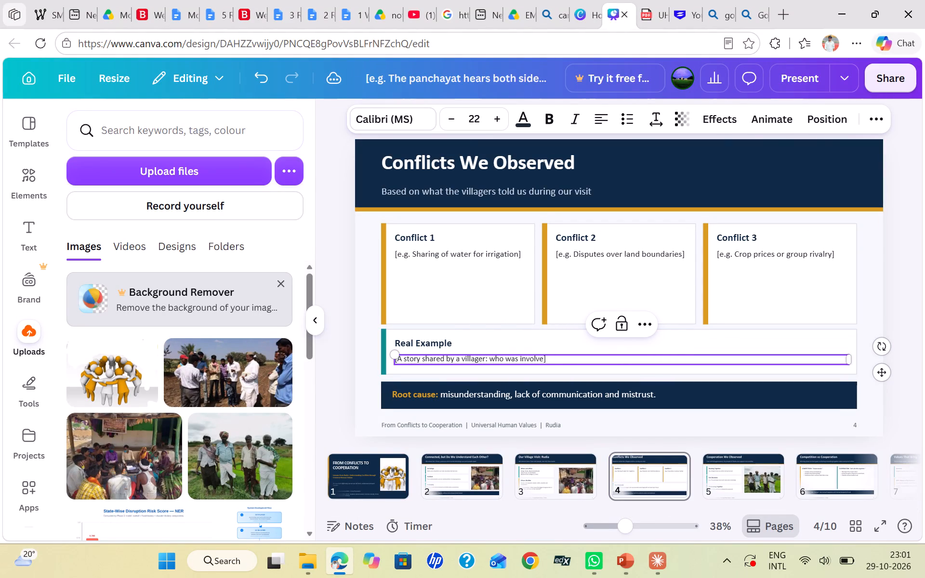
key(BackSpace)
key(BackSpace)
key(BackSpace)
key(BackSpace)
key(BackSpace)
key(BackSpace)
key(BackSpace)
key(BackSpace)
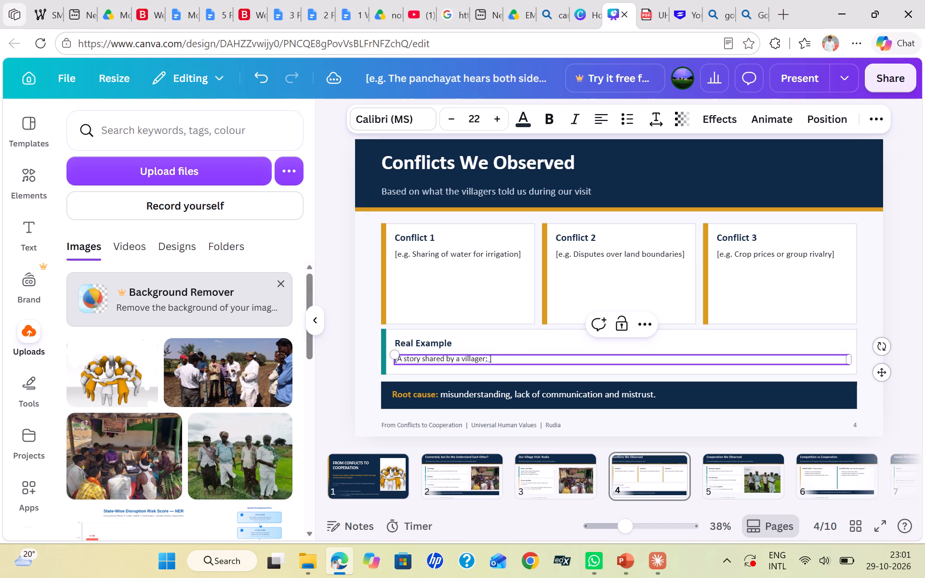
key(ctrl+v)
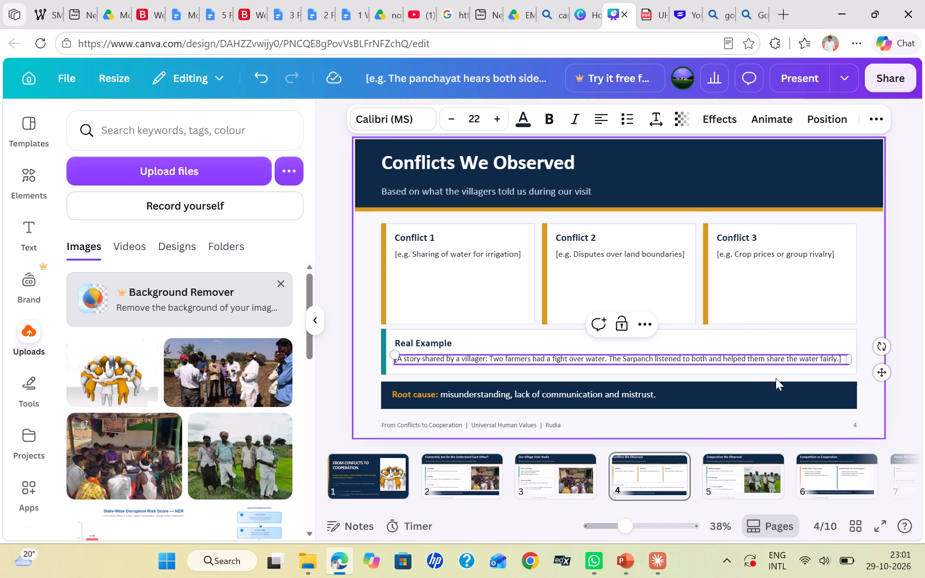
click(906, 270)
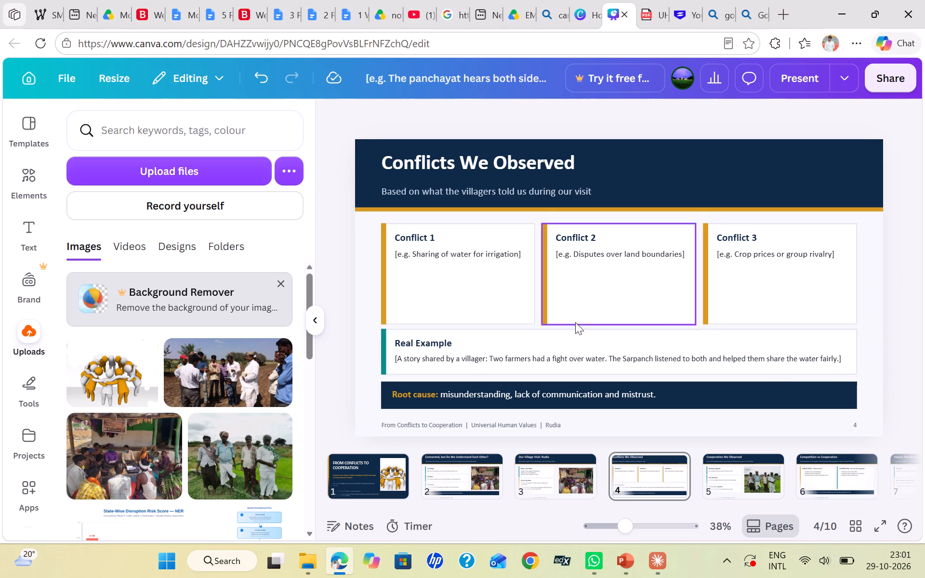
Insert an opening square bracket before "Two farmers" in the Real Example text on the "Conflicts We Observed" slide.
click(515, 356)
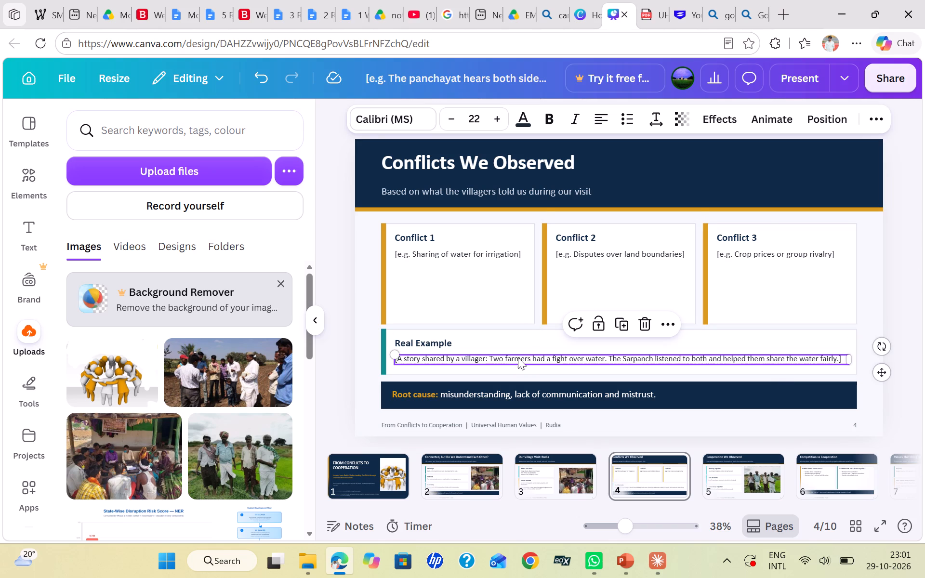
click(528, 359)
key(Left)
key(Left)
key(Left)
key(Left)
key(Left)
key(Left)
key(Left)
key(Left)
key(Left)
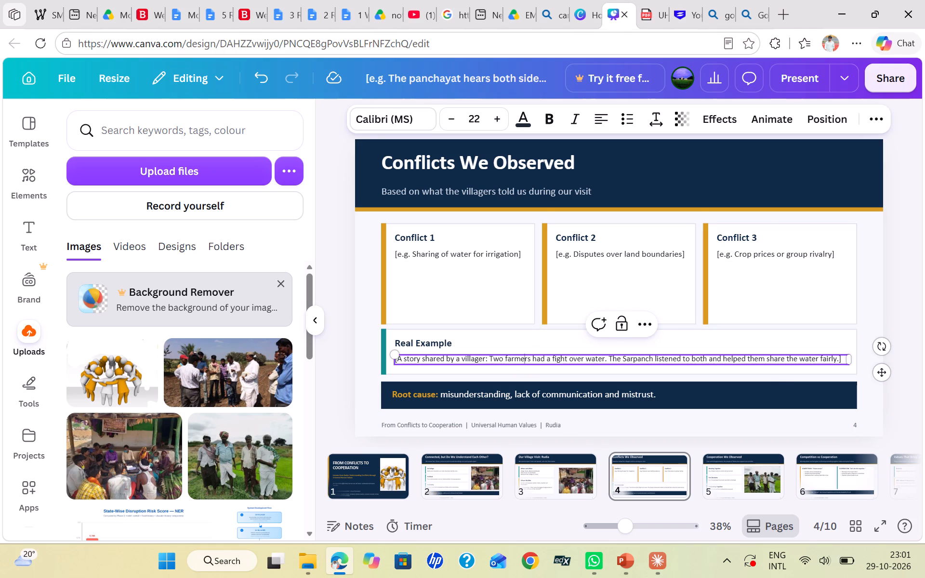
key(Left)
key(Left)
key(Left)
key(bracketleft)
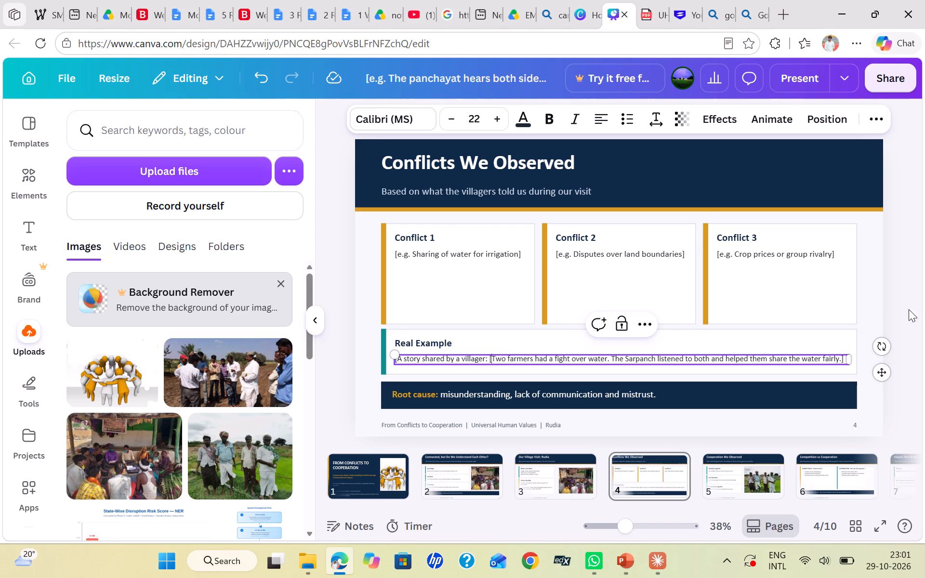
click(902, 286)
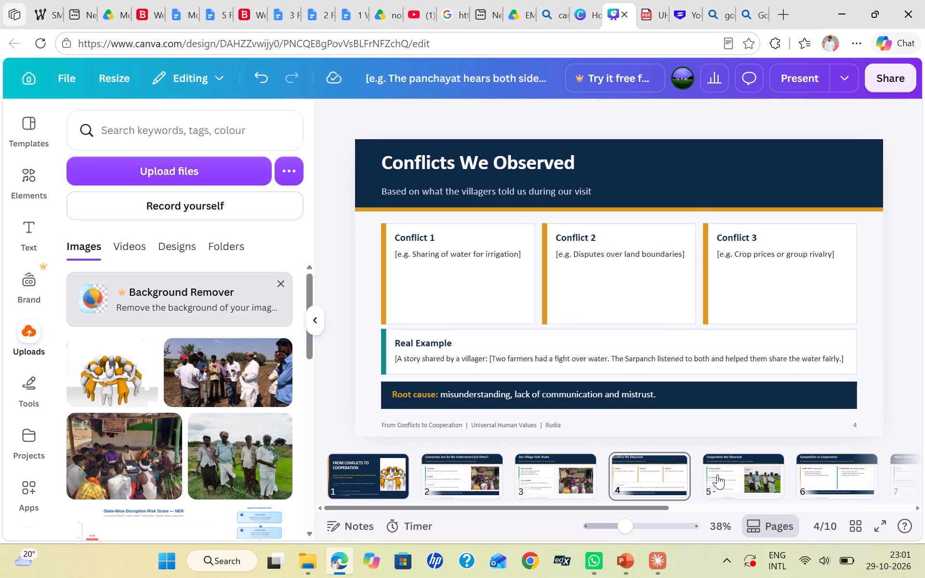
Go to page 5, "Cooperation We Observed", to review its content.
click(717, 475)
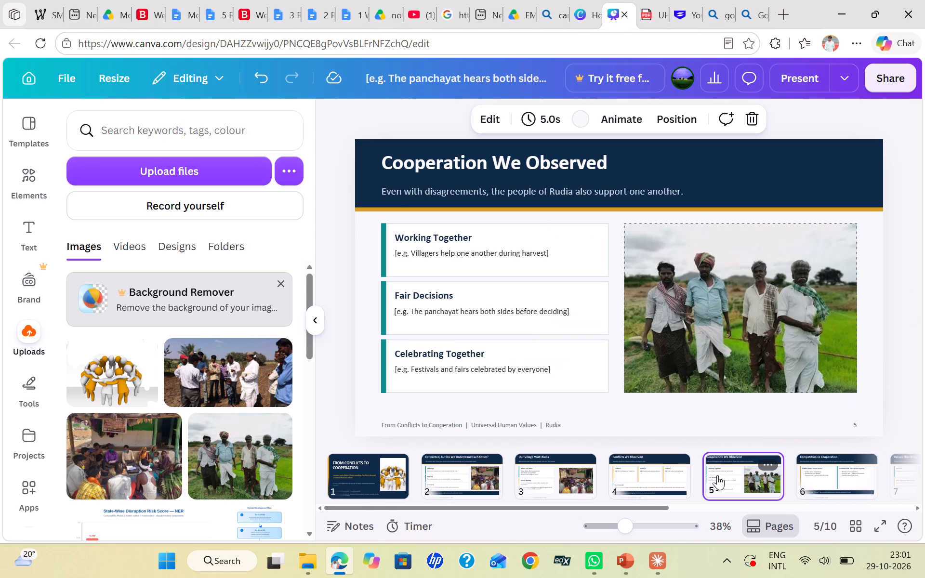
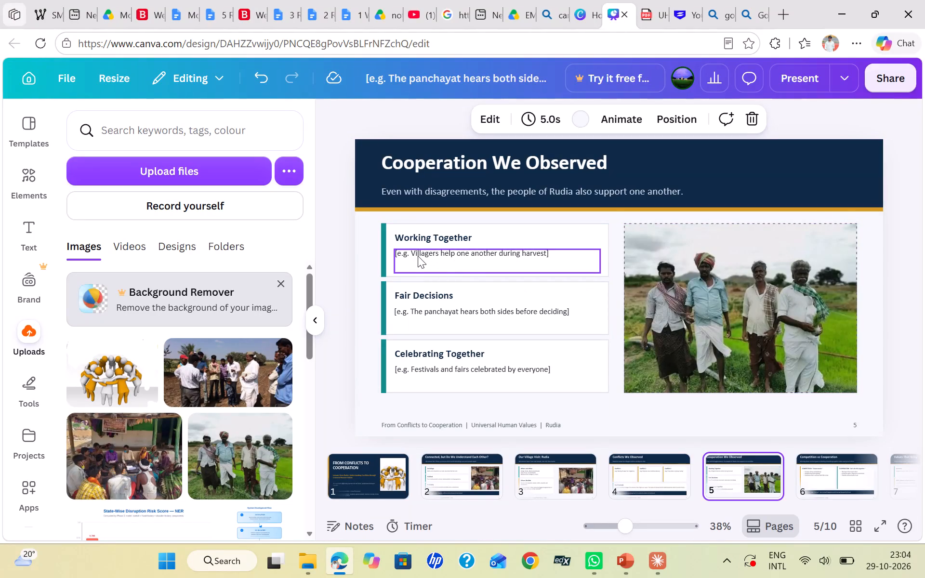
Remove "e.g." from the Working Together text so it reads "[Villagers help one another during harvest]".
click(423, 255)
click(435, 251)
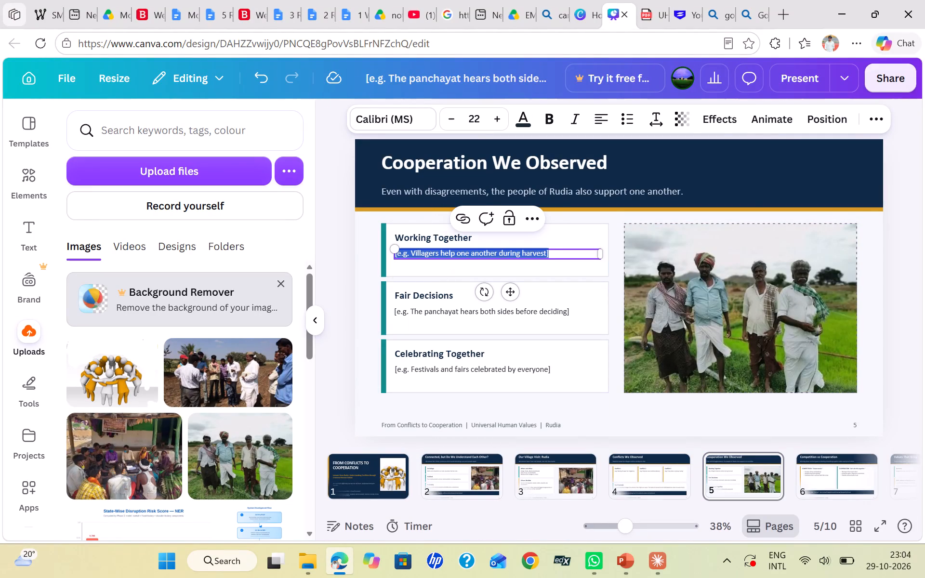
key(Left)
key(Left)
key(Left)
key(Left)
key(Left)
key(Left)
key(Left)
key(Left)
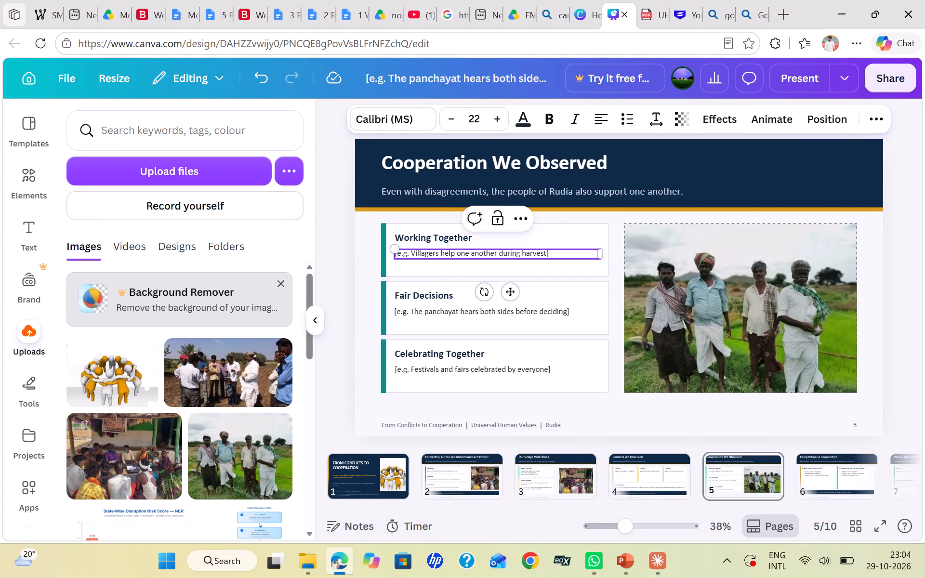
key(Left)
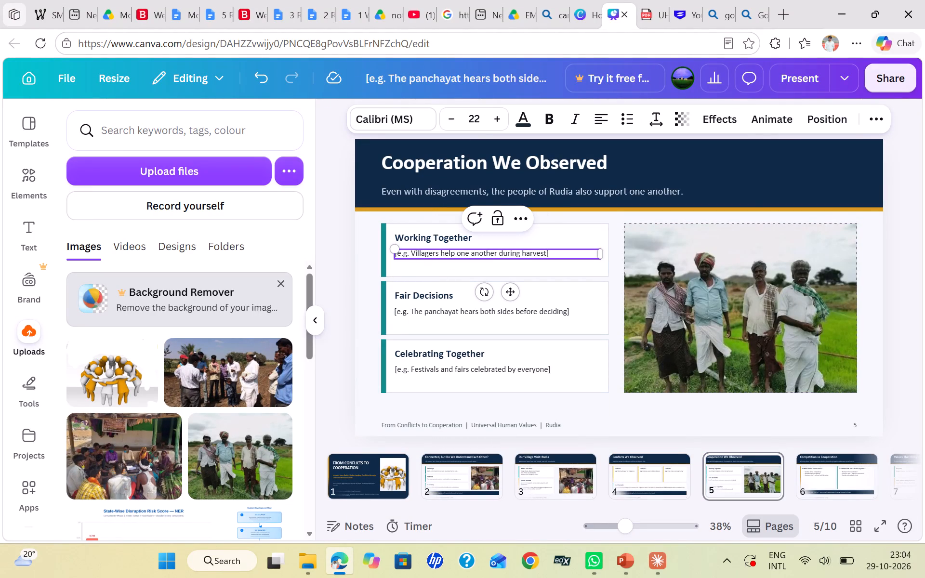
click(425, 257)
key(Left)
key(Left)
key(Left)
key(Left)
key(Left)
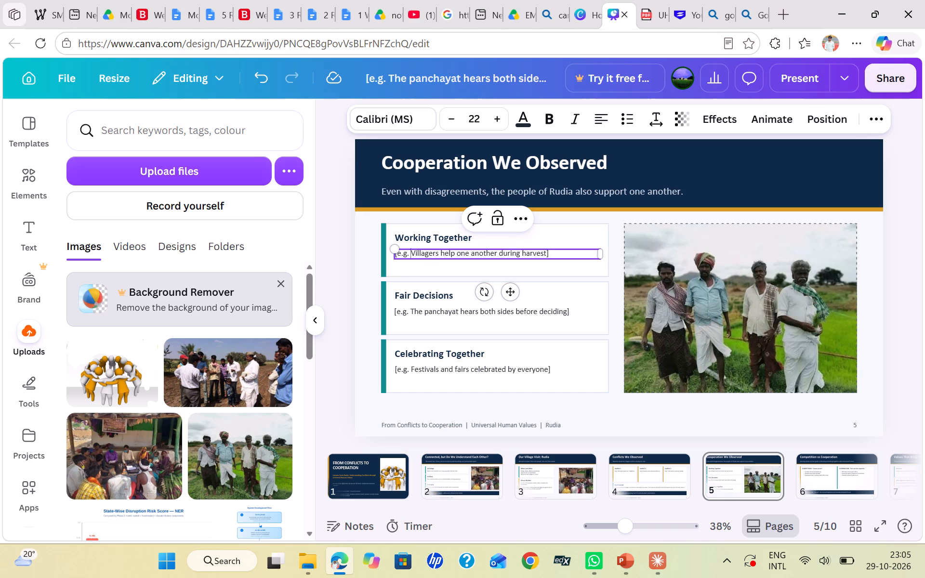
key(BackSpace)
key(BackSpace)
key(BackSpace)
key(BackSpace)
key(BackSpace)
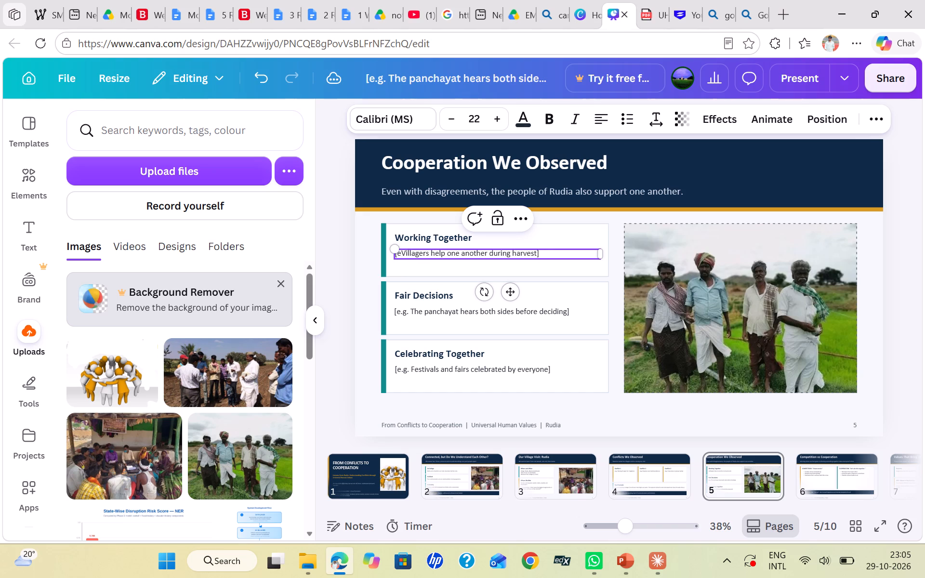
Remove "e.g." from the Fair Decisions text so it reads "[The panchayat hears both sides before deciding]".
click(440, 311)
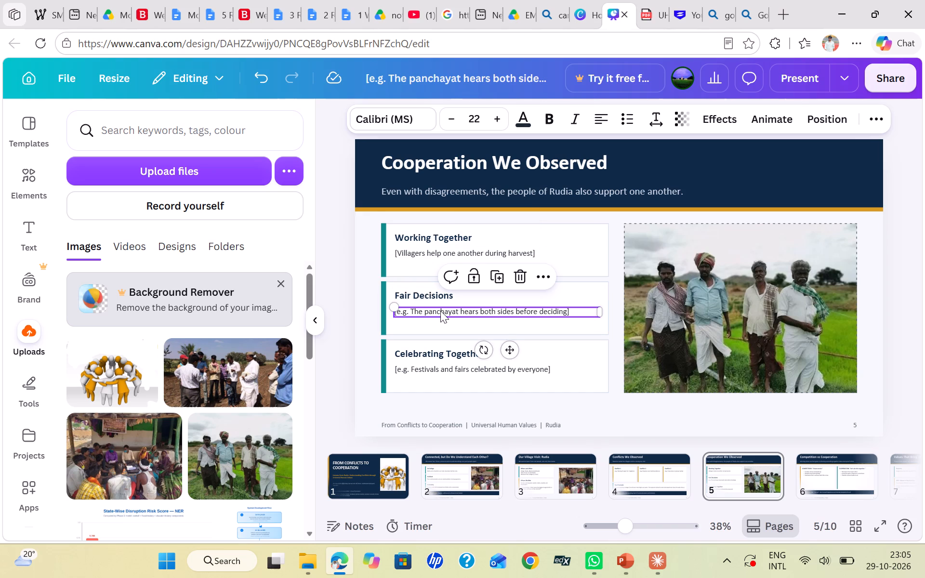
click(440, 311)
key(Left)
key(Left)
key(Left)
key(Left)
key(Left)
key(Left)
key(Left)
key(Left)
key(Left)
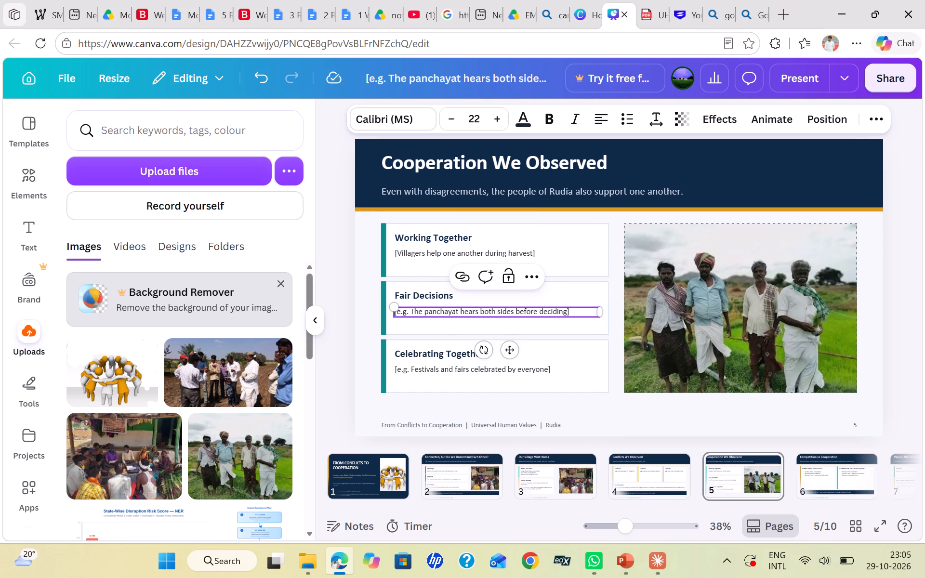
key(Left)
key(Left)
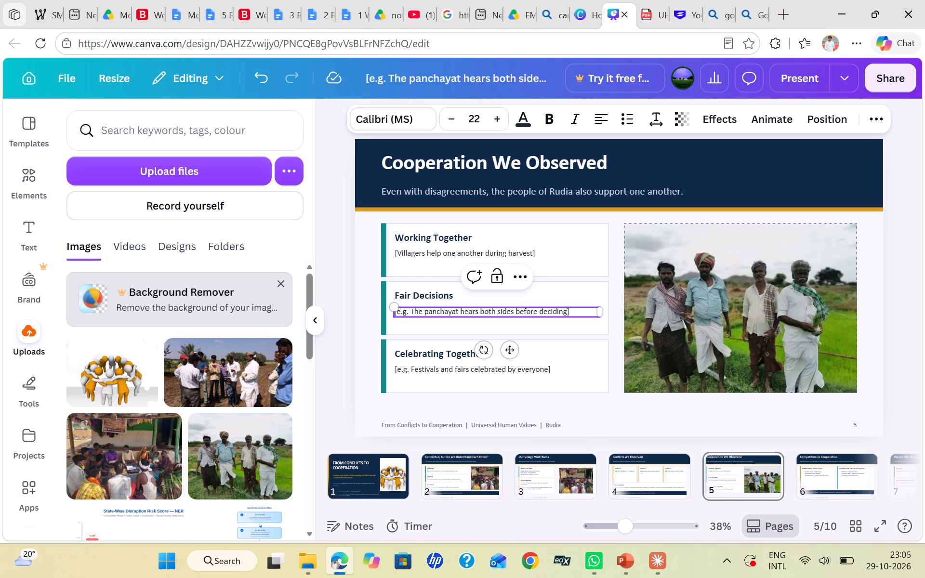
click(411, 311)
key(BackSpace)
key(BackSpace)
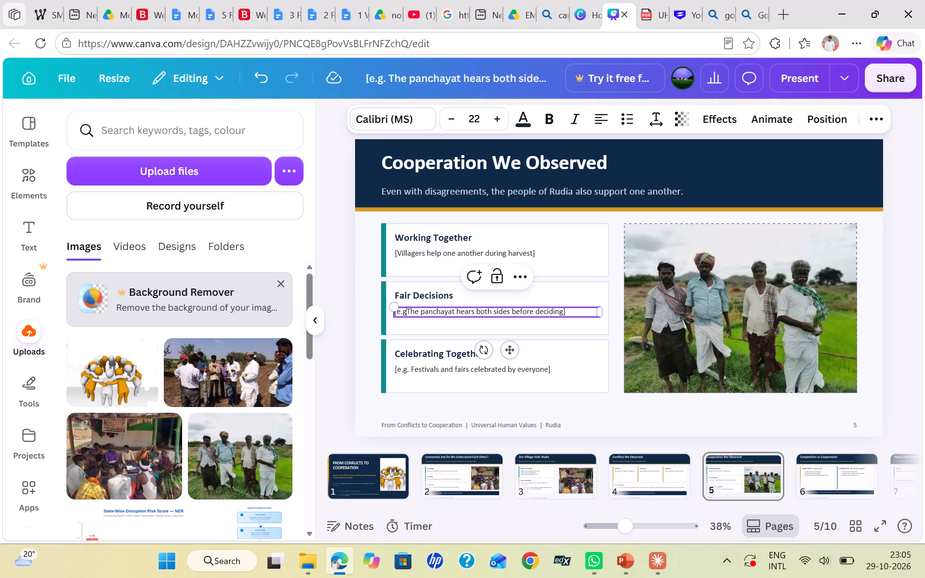
key(BackSpace)
key(BackSpace)
key(BackSpace)
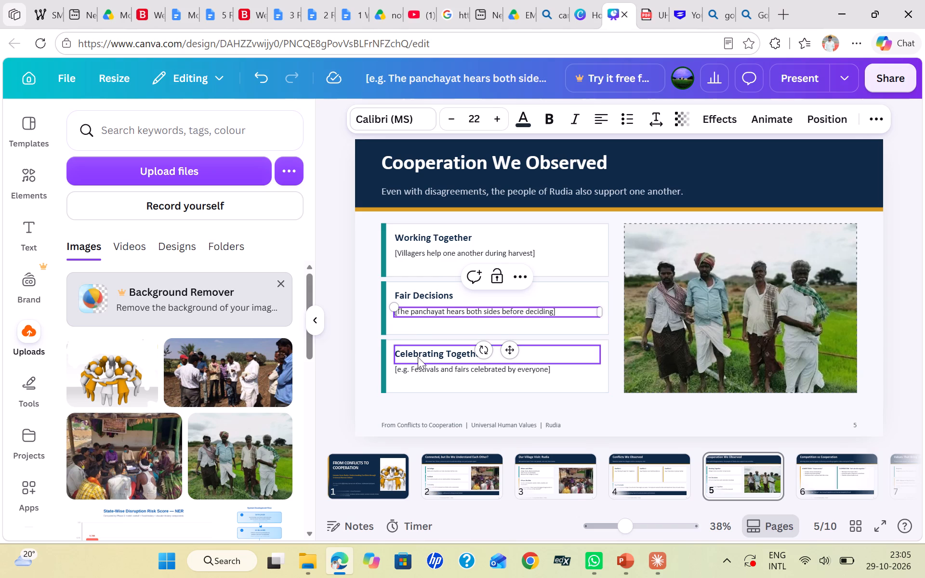
Remove "e.g." from the Celebrating Together text so it reads "[Festivals and fairs celebrated by everyone]".
click(418, 365)
click(430, 369)
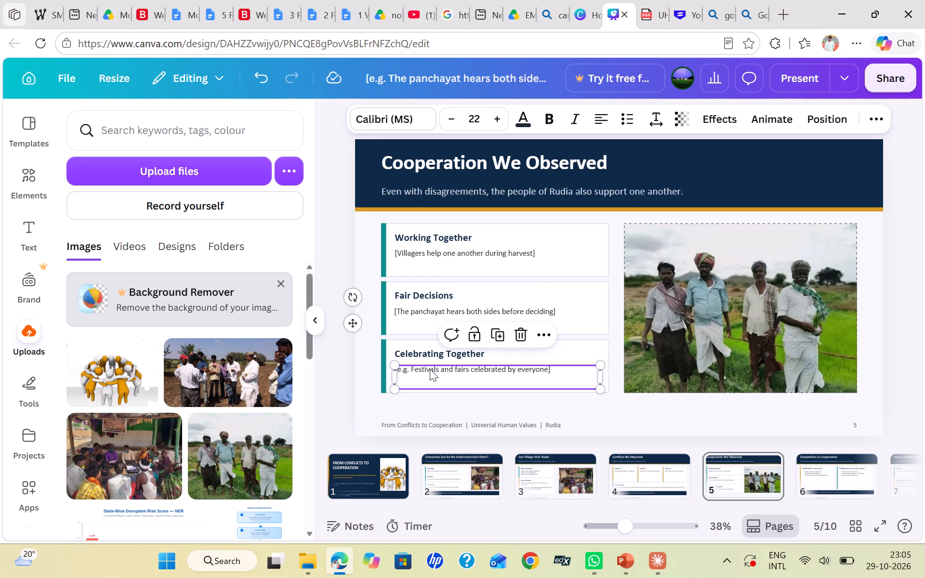
click(430, 369)
key(Left)
key(Left)
key(Left)
key(Left)
key(Left)
key(Left)
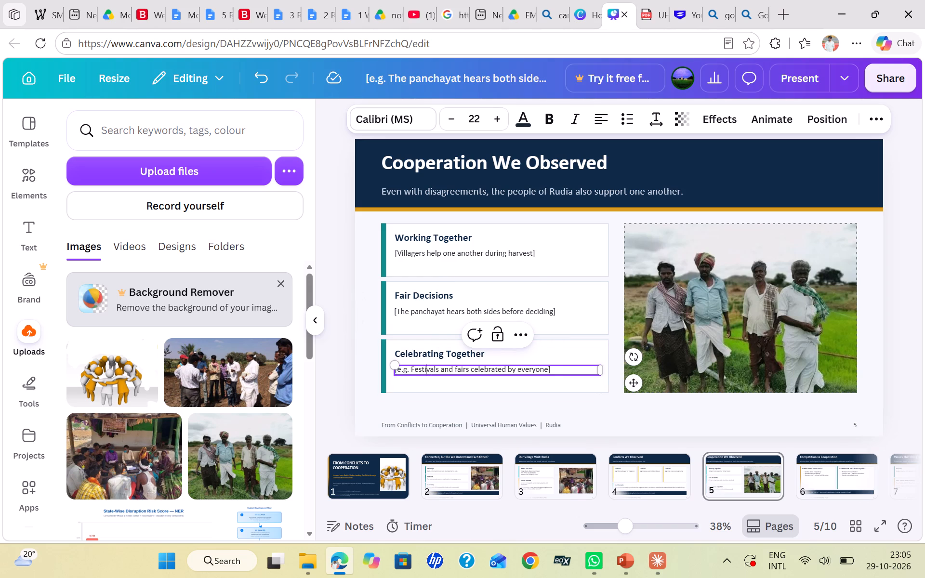
key(Left)
key(BackSpace)
key(BackSpace)
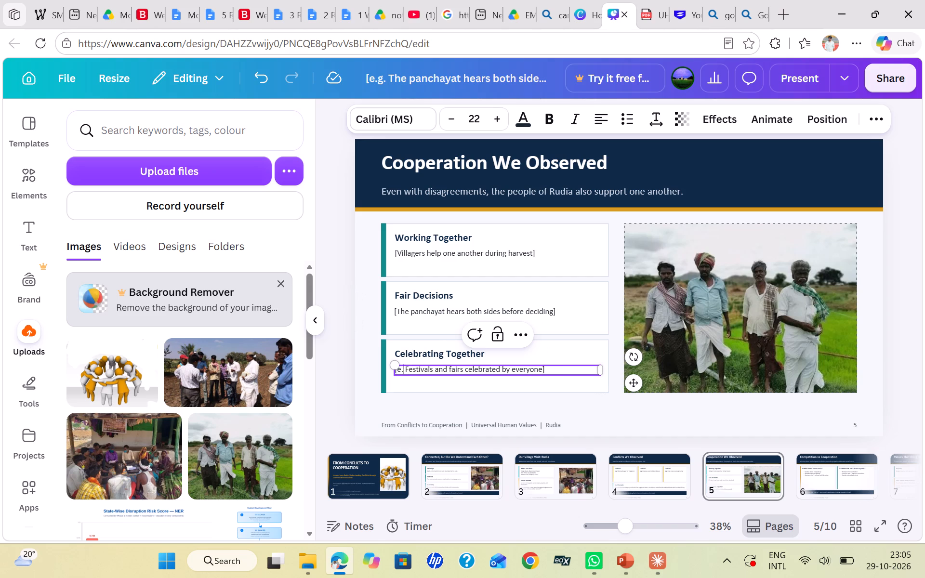
key(BackSpace)
key(BackSpace)
key(Right)
key(BackSpace)
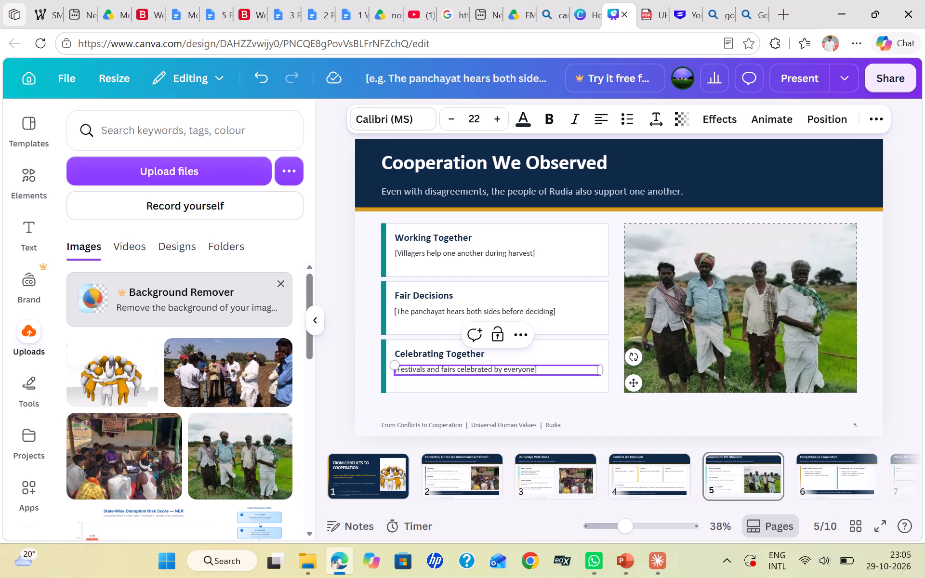
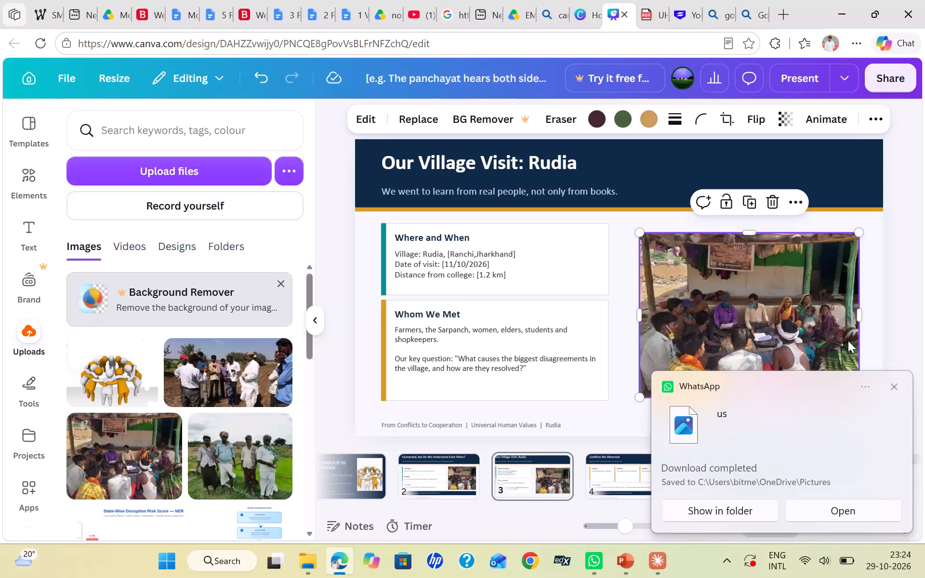
Upload the image us.jpeg from the Pictures folder to the design's uploaded images.
click(899, 387)
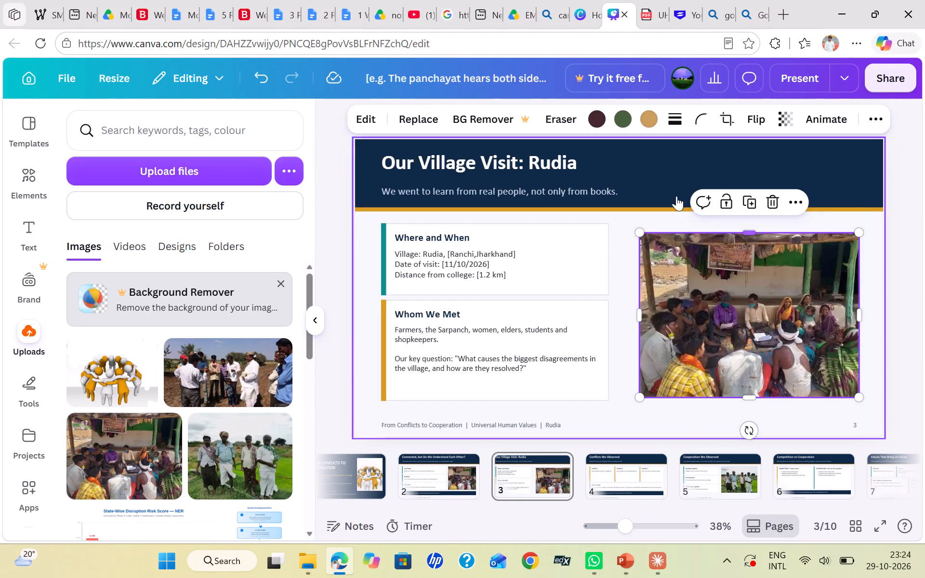
click(210, 174)
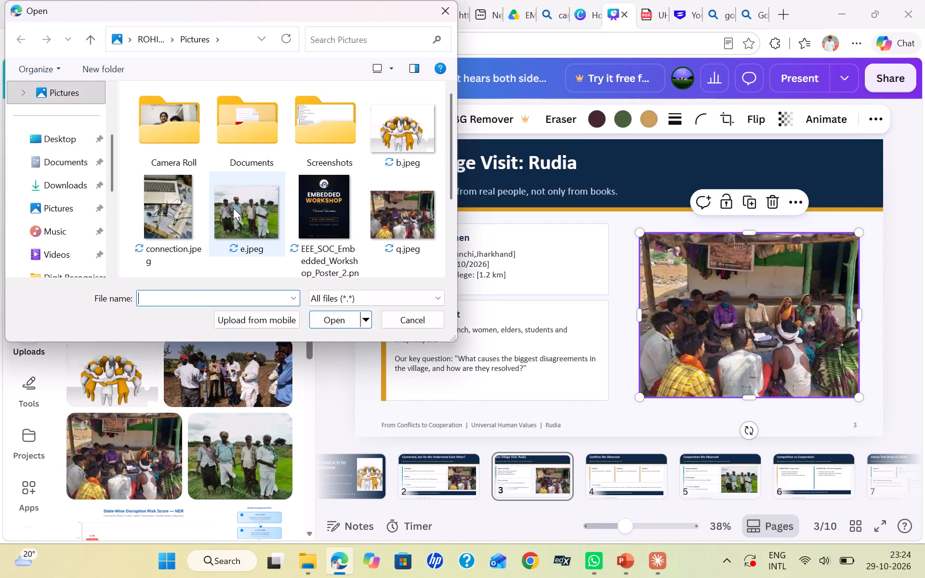
scroll(233, 208, down, 1)
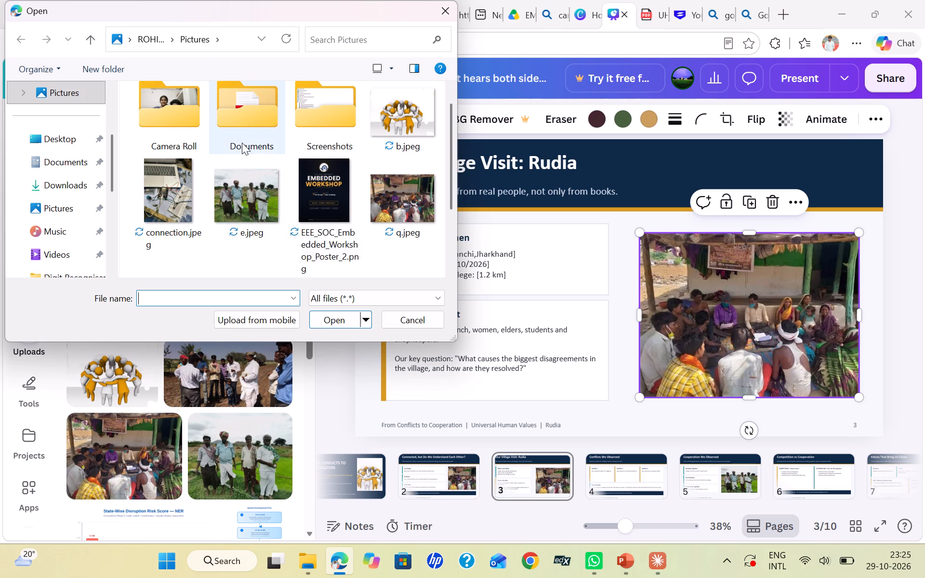
scroll(242, 143, down, 1)
scroll(309, 171, down, 2)
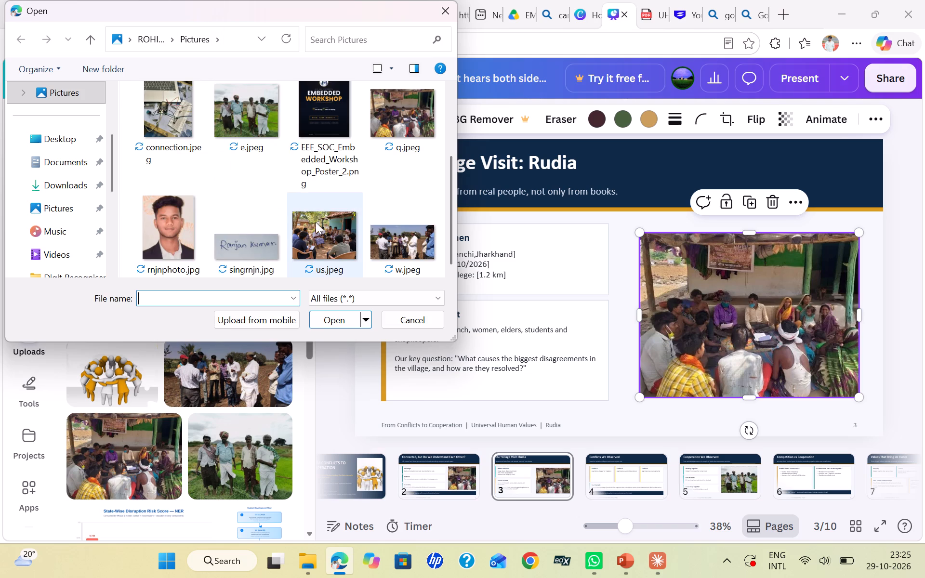
double_click(318, 235)
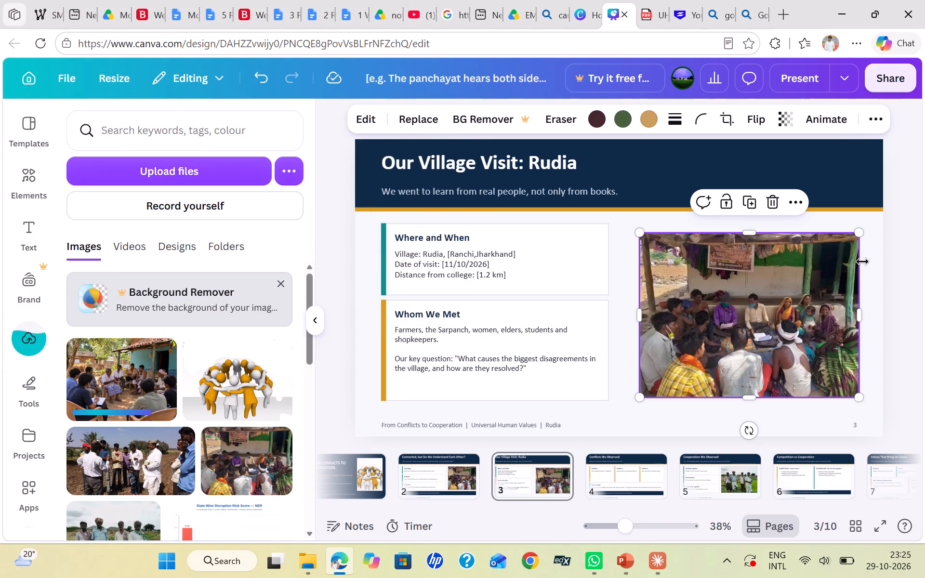
Delete the existing village gathering photo from page 3, Our Village Visit: Rudia.
click(770, 198)
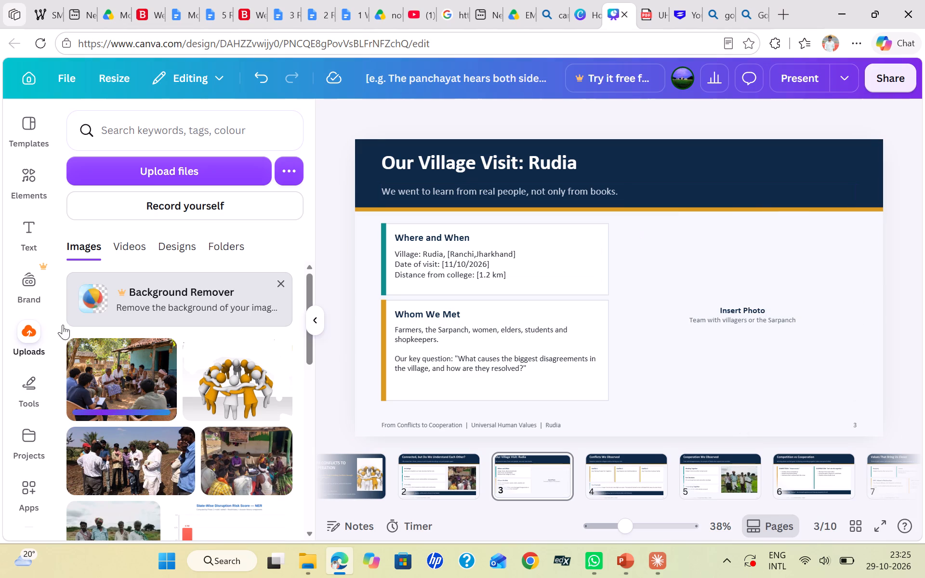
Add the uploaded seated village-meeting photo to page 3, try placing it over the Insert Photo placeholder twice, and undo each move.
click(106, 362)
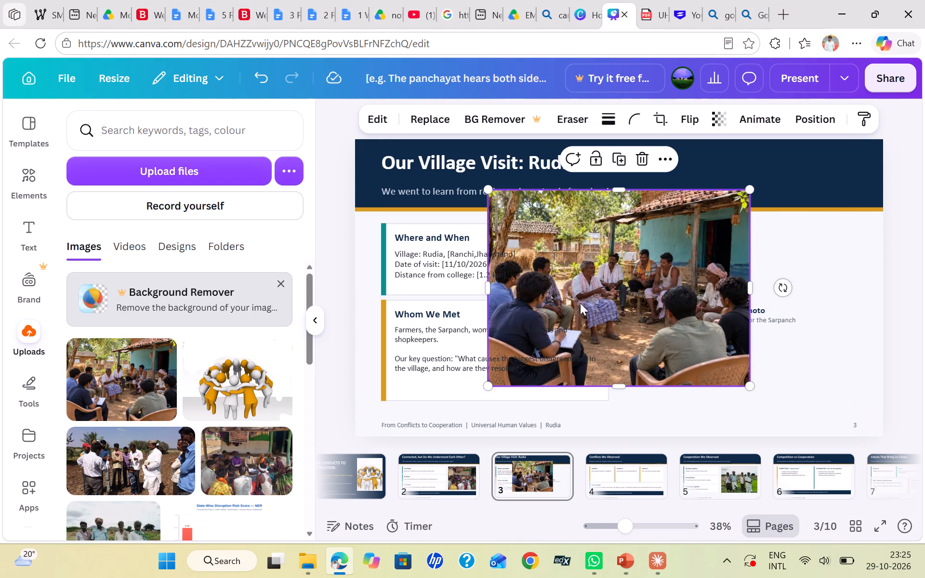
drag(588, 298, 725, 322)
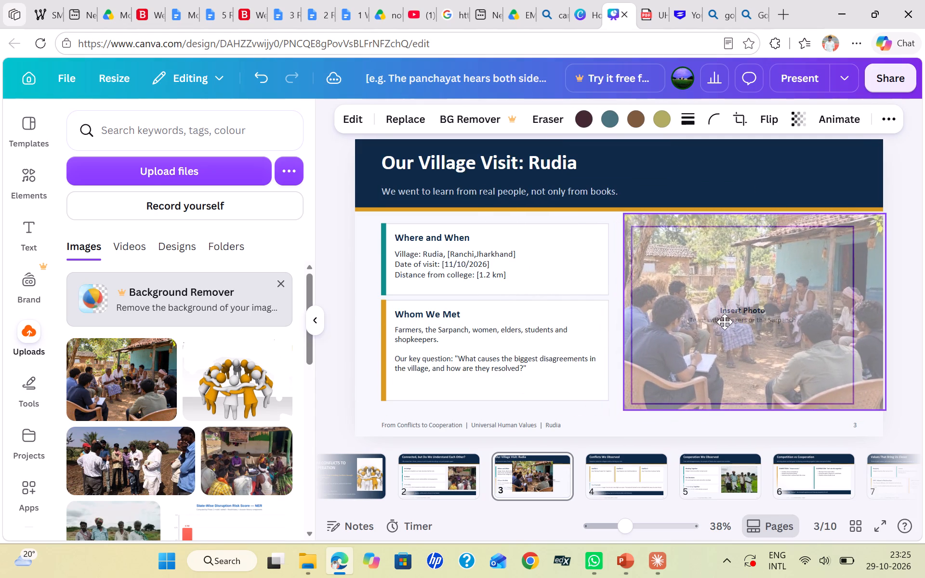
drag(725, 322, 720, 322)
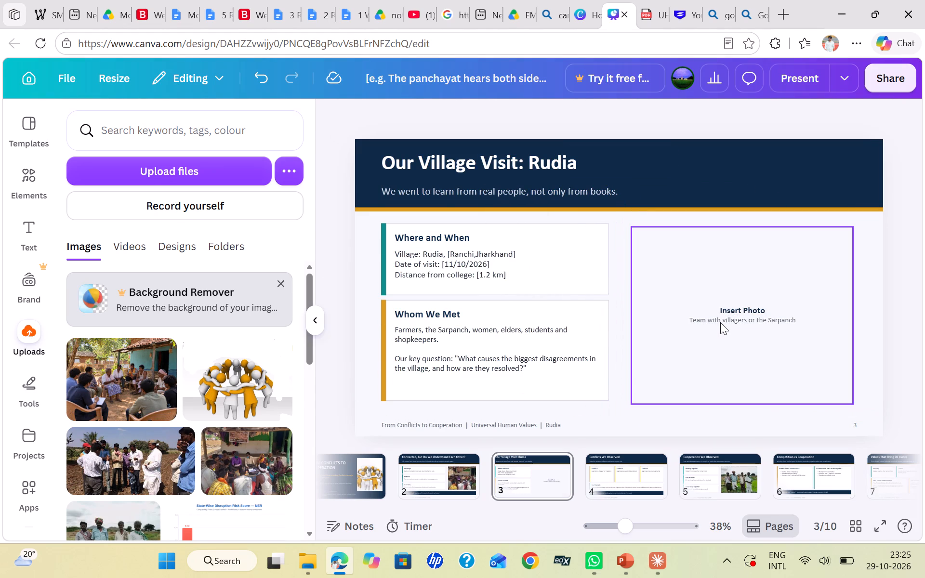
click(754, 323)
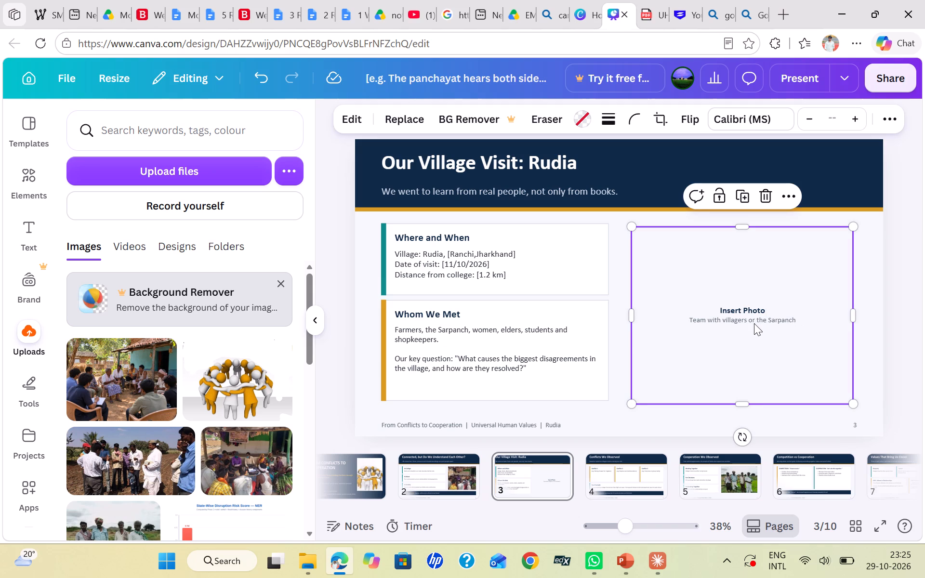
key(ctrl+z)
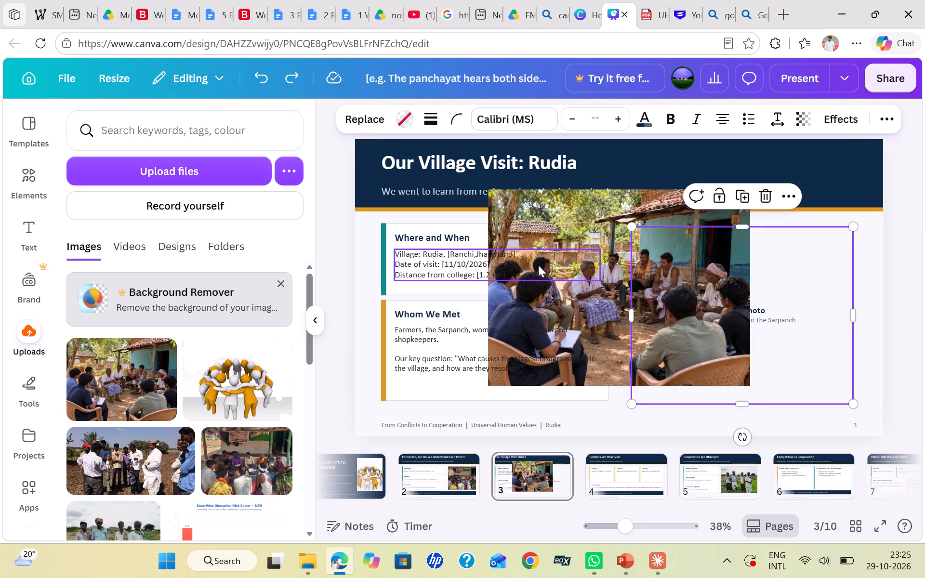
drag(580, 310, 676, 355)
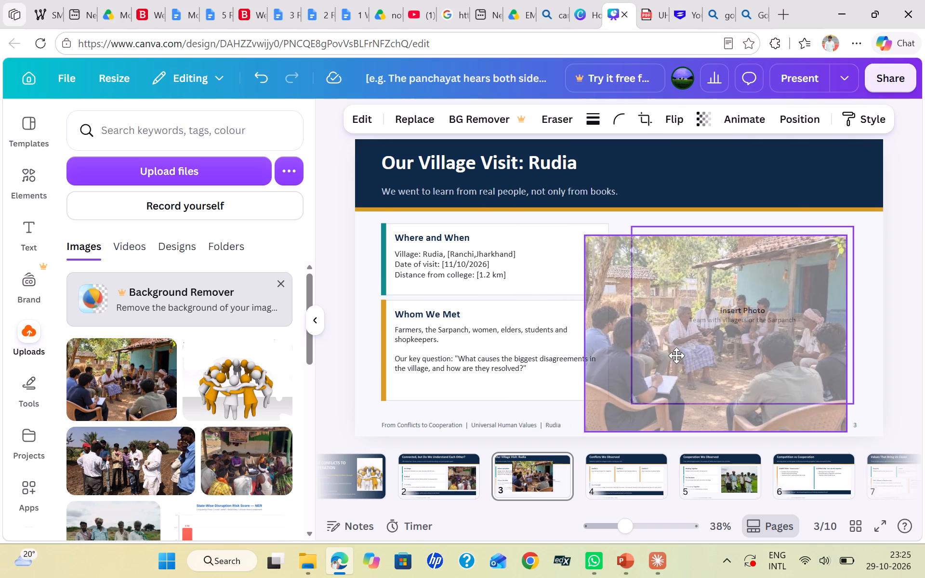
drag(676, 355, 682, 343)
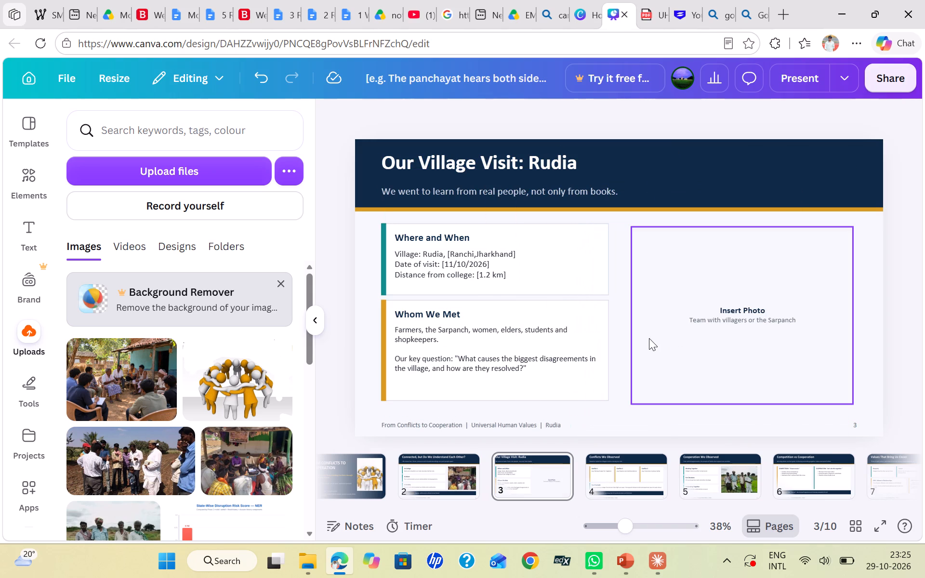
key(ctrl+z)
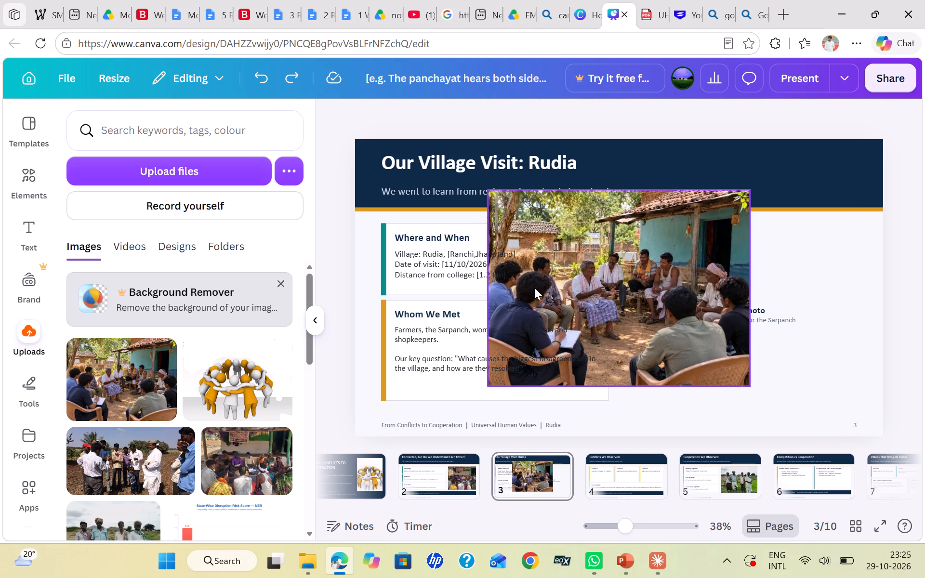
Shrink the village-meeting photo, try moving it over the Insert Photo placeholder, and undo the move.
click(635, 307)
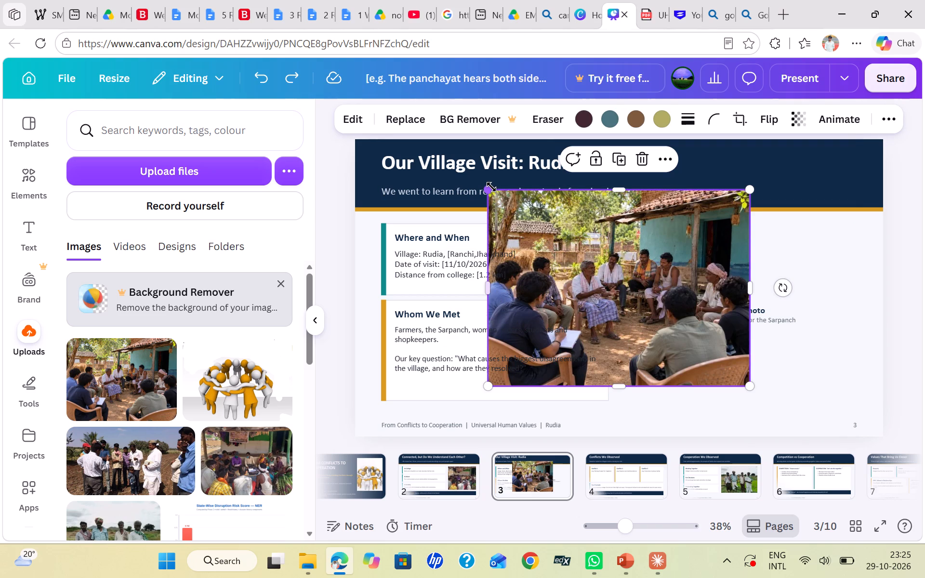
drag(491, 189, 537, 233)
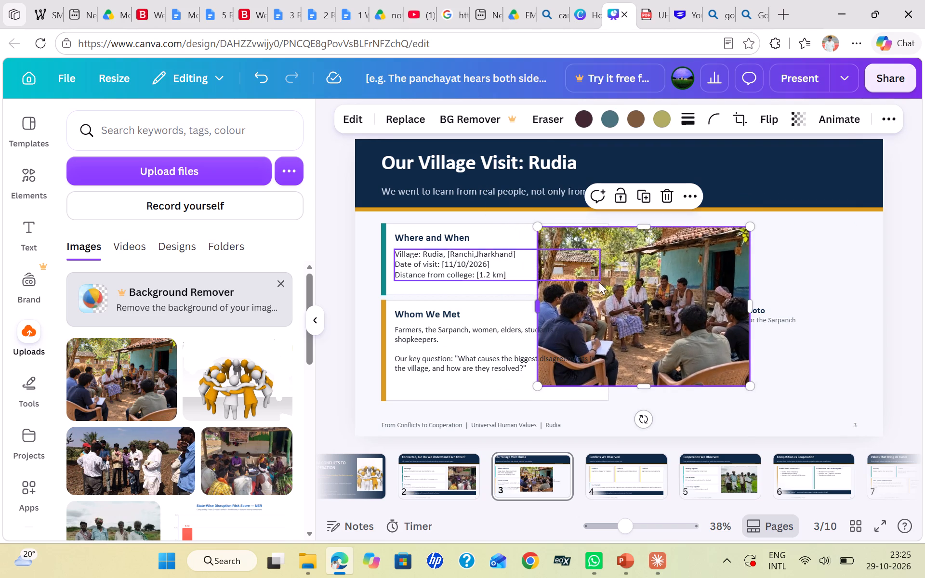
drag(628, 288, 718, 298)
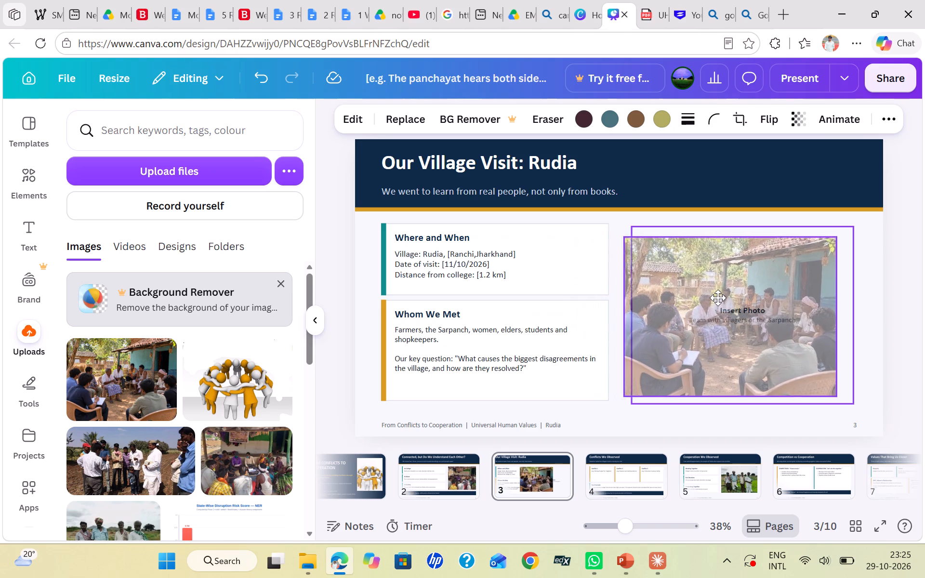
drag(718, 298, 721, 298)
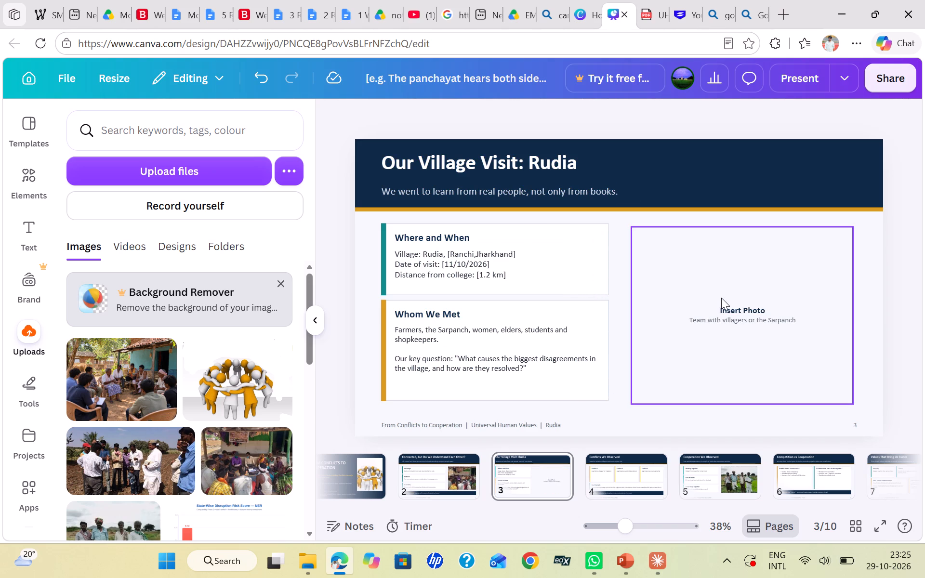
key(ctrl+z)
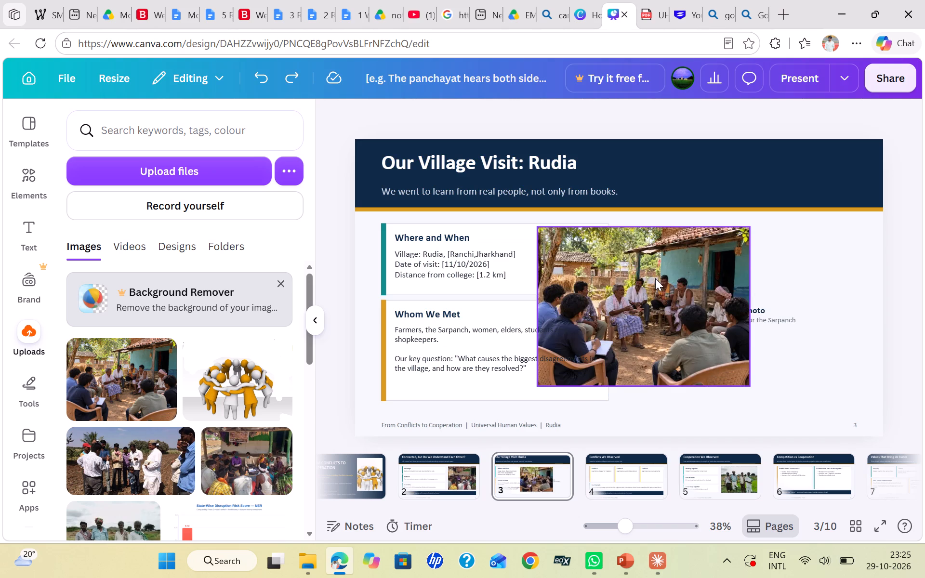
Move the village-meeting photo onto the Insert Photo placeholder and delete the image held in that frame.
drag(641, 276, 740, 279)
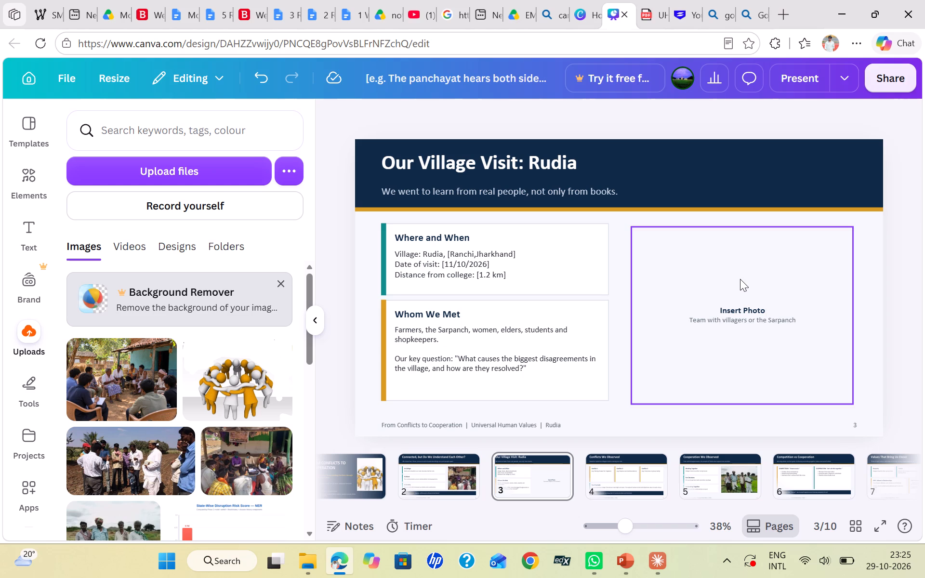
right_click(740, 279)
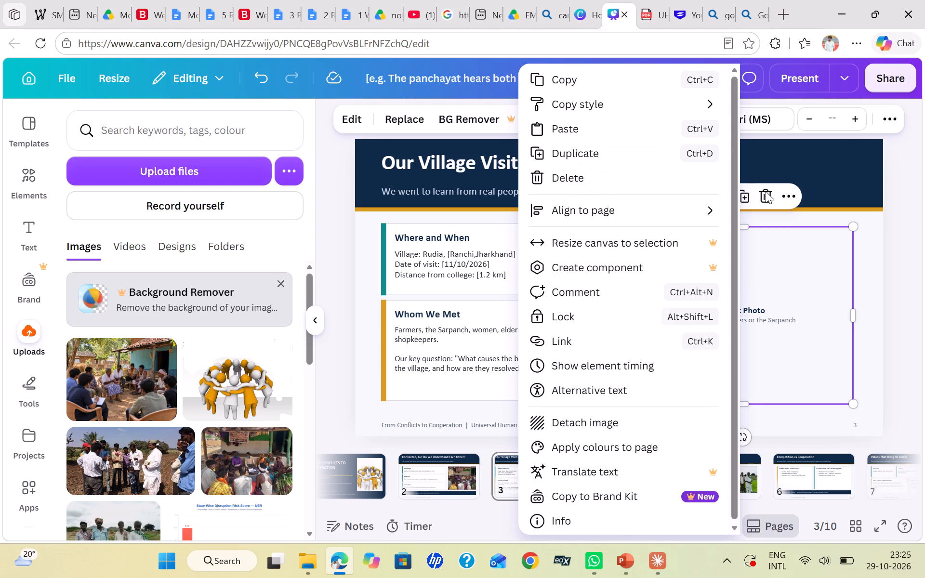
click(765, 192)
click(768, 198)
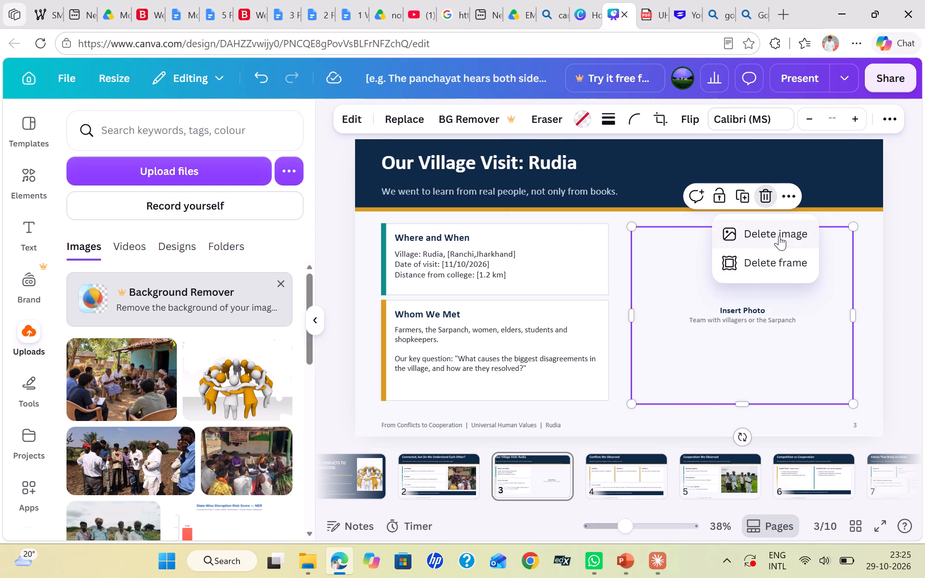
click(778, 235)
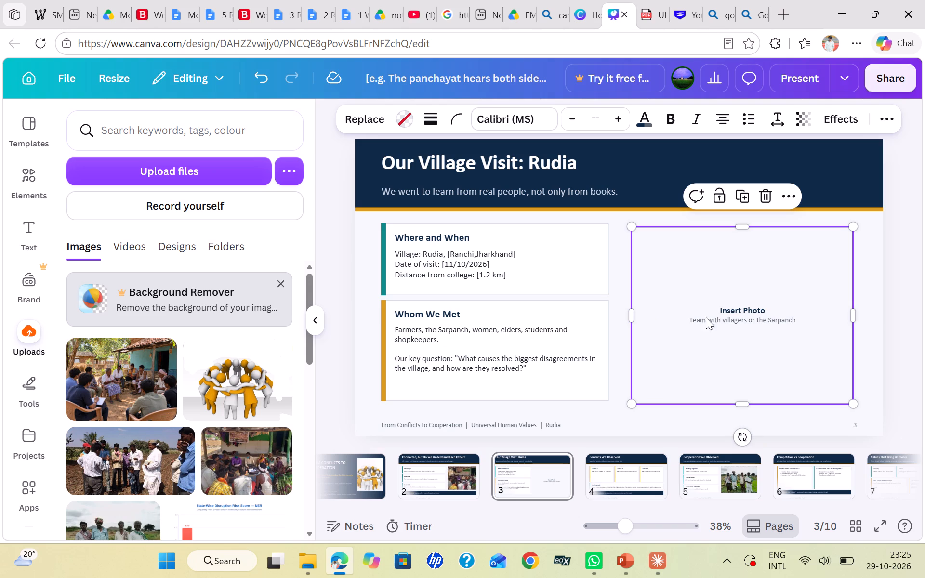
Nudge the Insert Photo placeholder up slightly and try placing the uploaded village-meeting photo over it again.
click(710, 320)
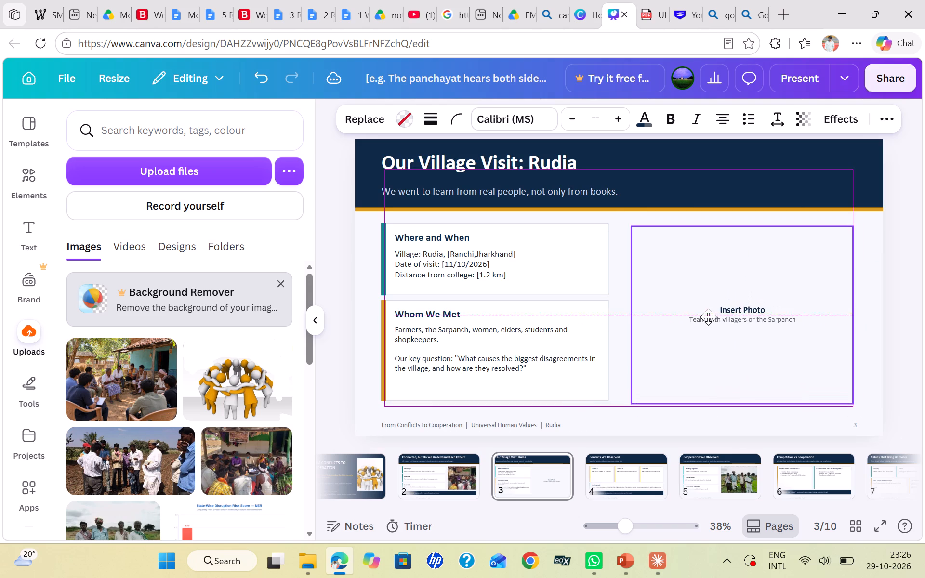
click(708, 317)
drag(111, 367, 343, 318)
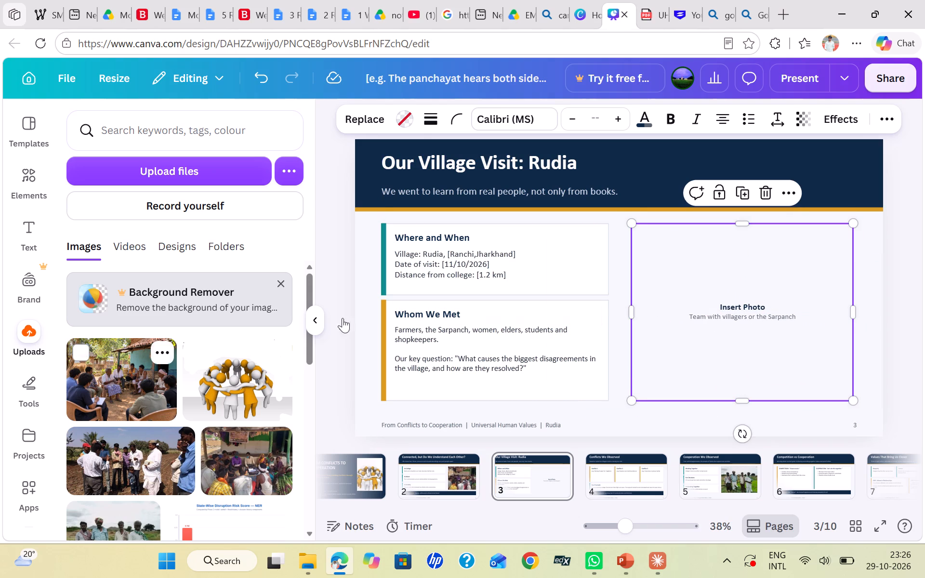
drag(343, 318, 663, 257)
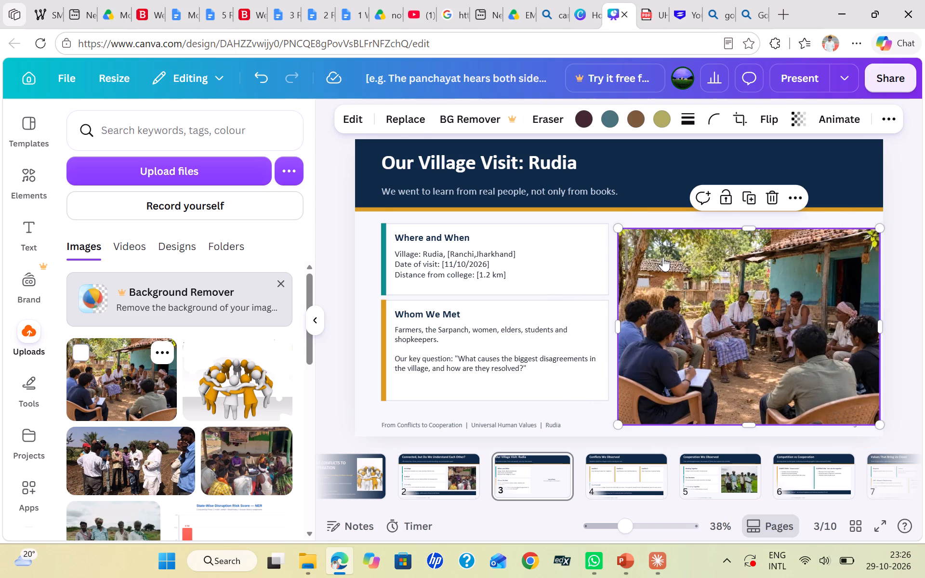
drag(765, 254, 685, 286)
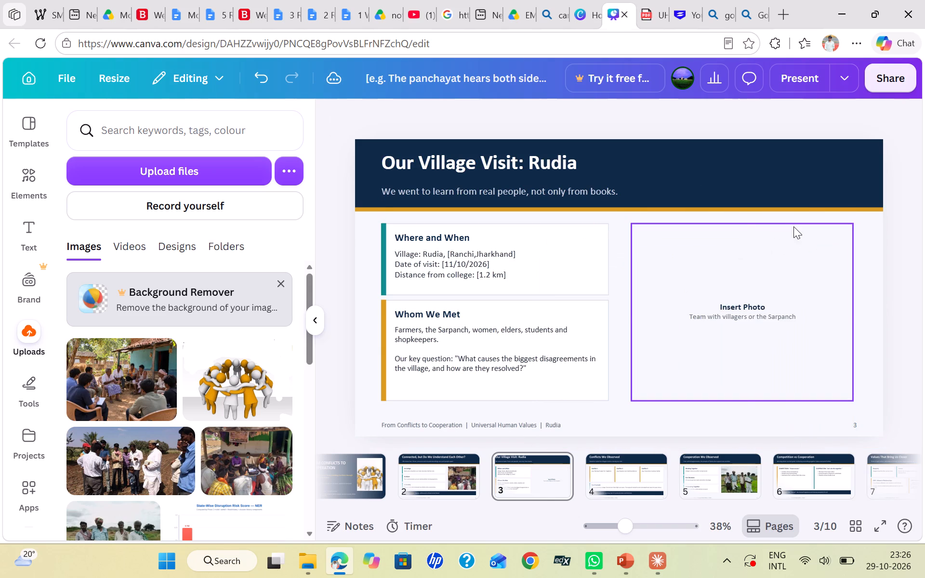
Delete the Insert Photo placeholder from page 3, removing both its image and its frame.
click(777, 250)
right_click(777, 250)
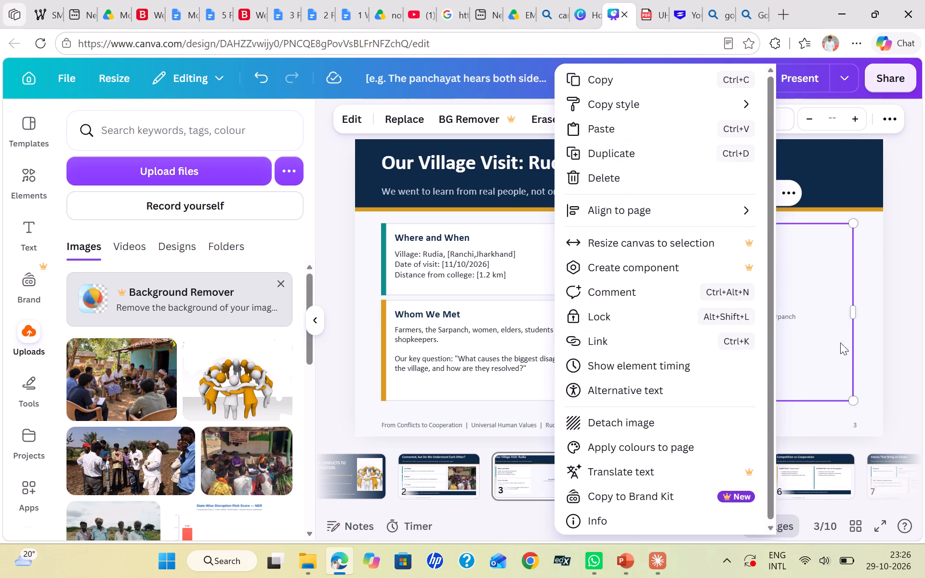
click(830, 325)
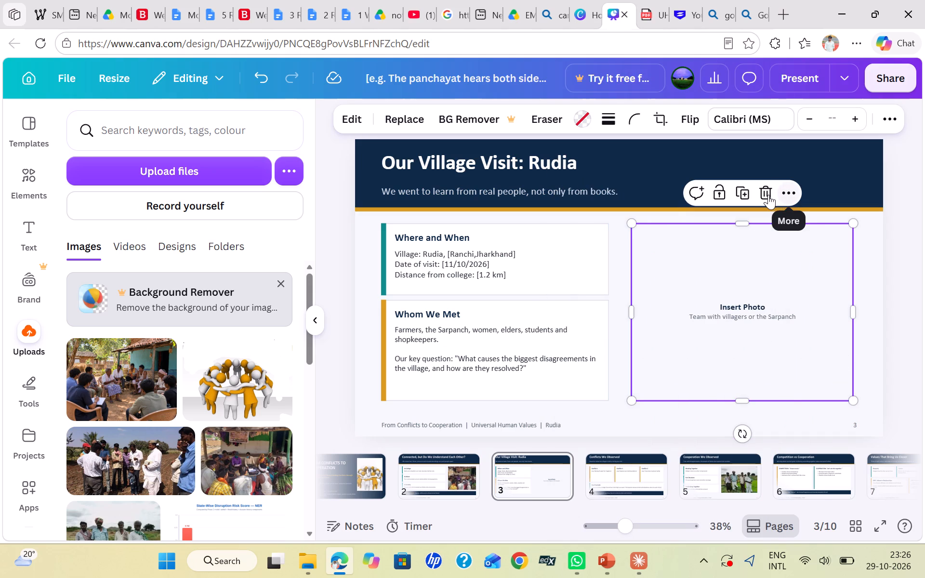
click(768, 195)
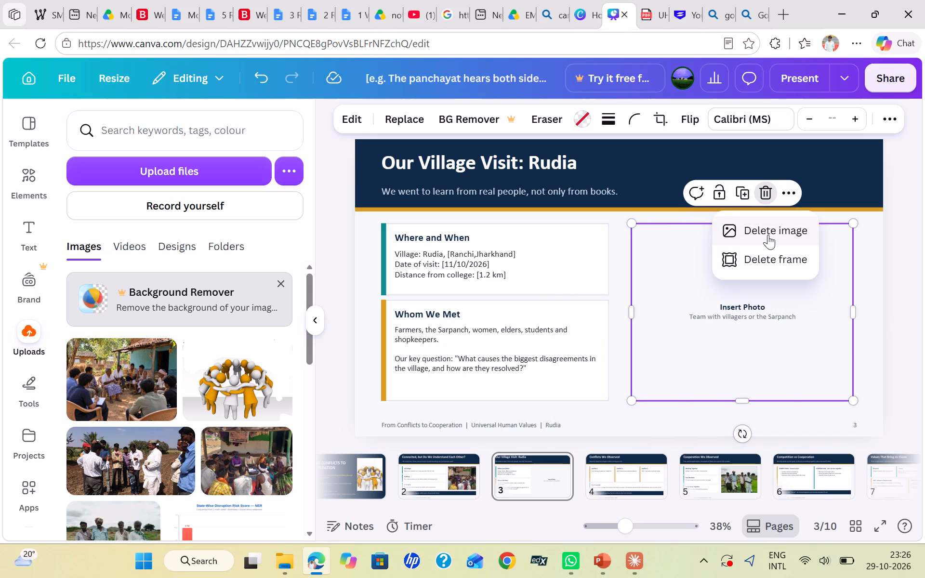
click(768, 235)
click(770, 194)
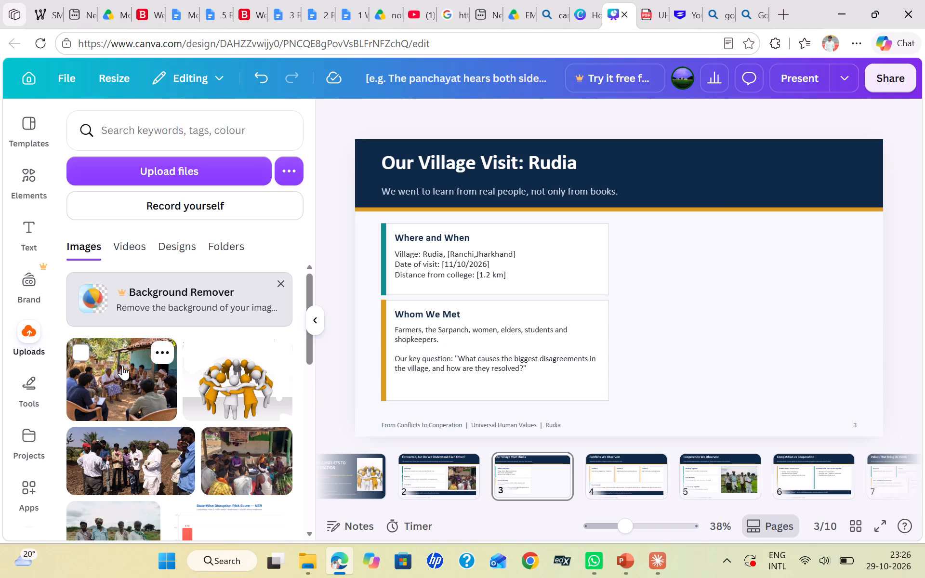
Place the uploaded seated village-meeting photo beside the text cards on page 3, shrunk to fit and top-aligned with the Where and When card.
drag(122, 366, 661, 261)
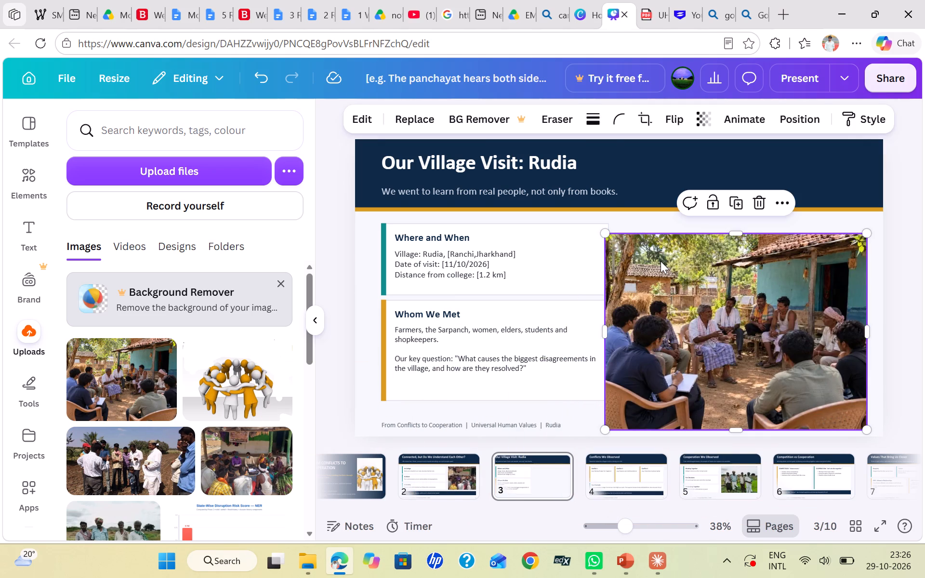
drag(608, 430, 633, 406)
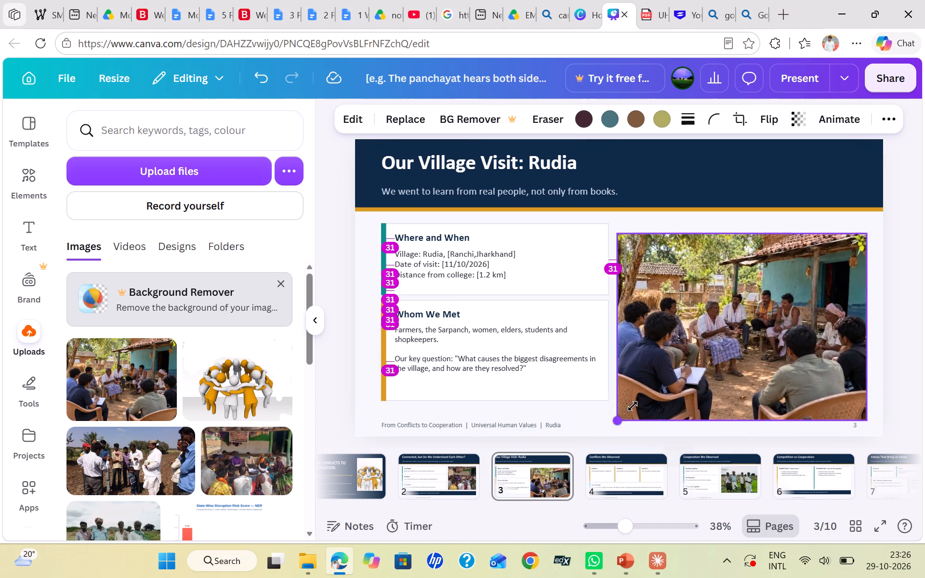
drag(633, 406, 636, 390)
drag(699, 329, 685, 317)
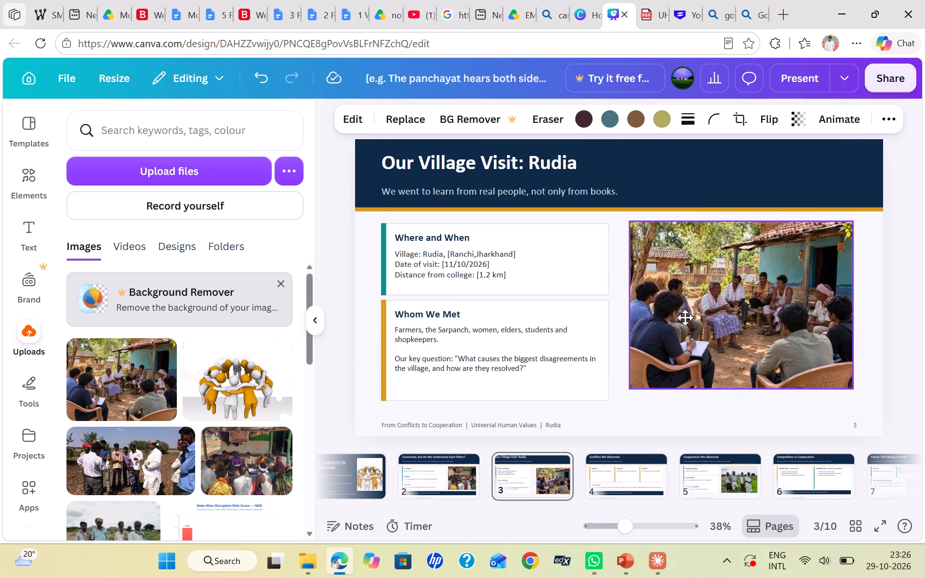
drag(685, 317, 686, 321)
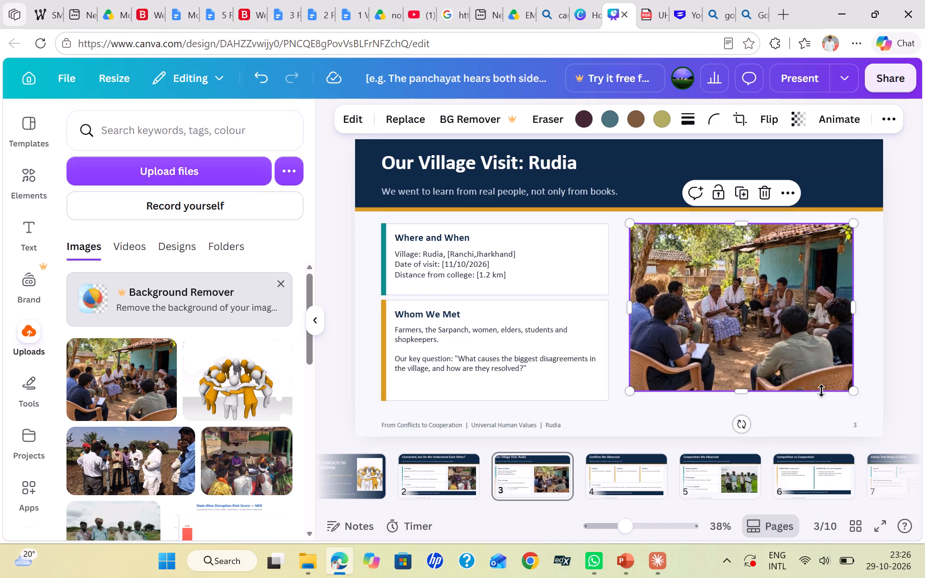
Stretch the village-meeting photo to about 825 wide by 631 high, nearly matching the bottom of the Whom We Met card.
drag(858, 305, 864, 304)
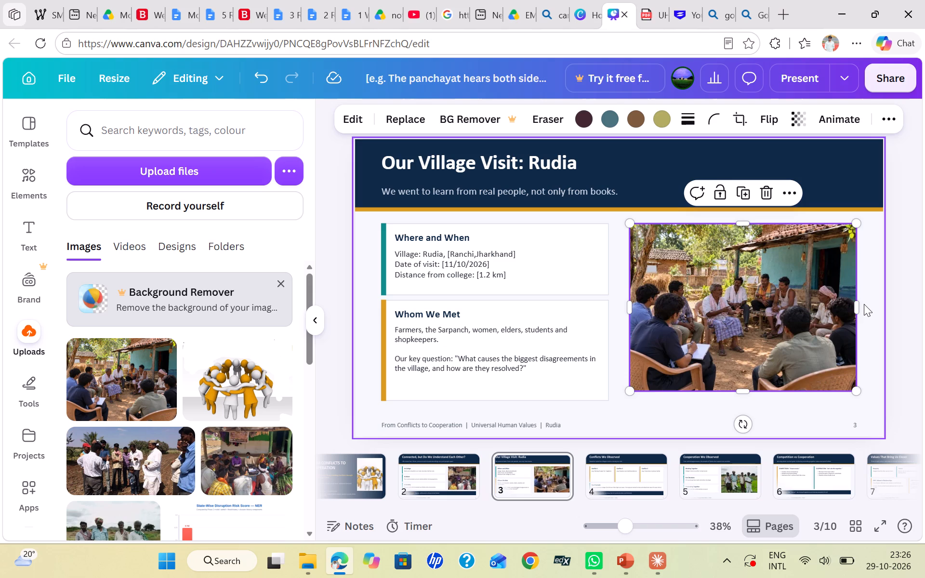
click(753, 313)
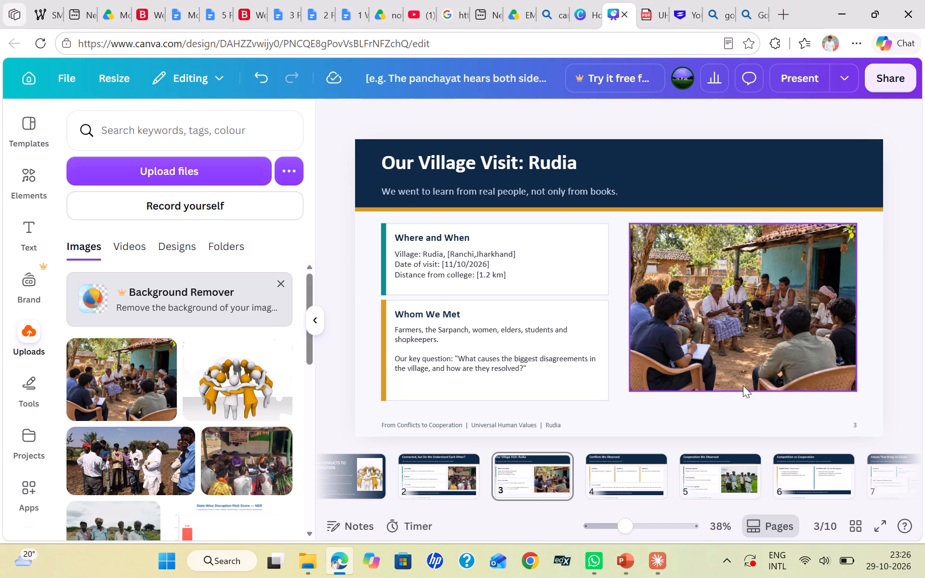
click(746, 371)
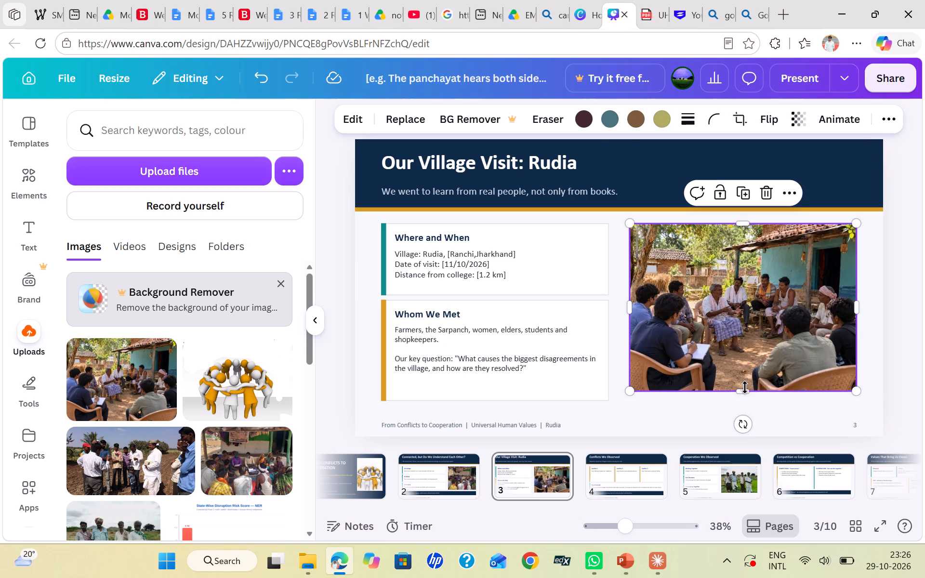
drag(745, 387, 745, 392)
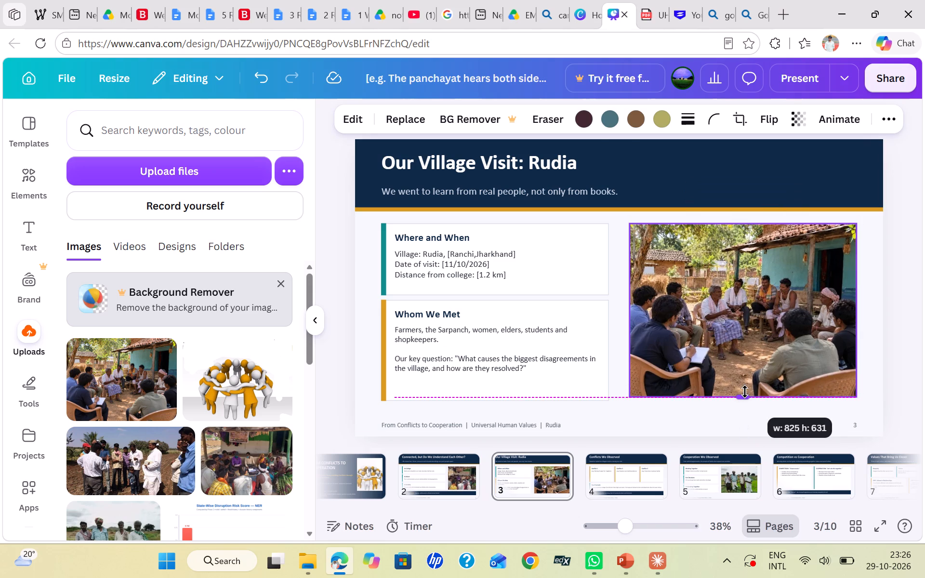
drag(745, 392, 745, 394)
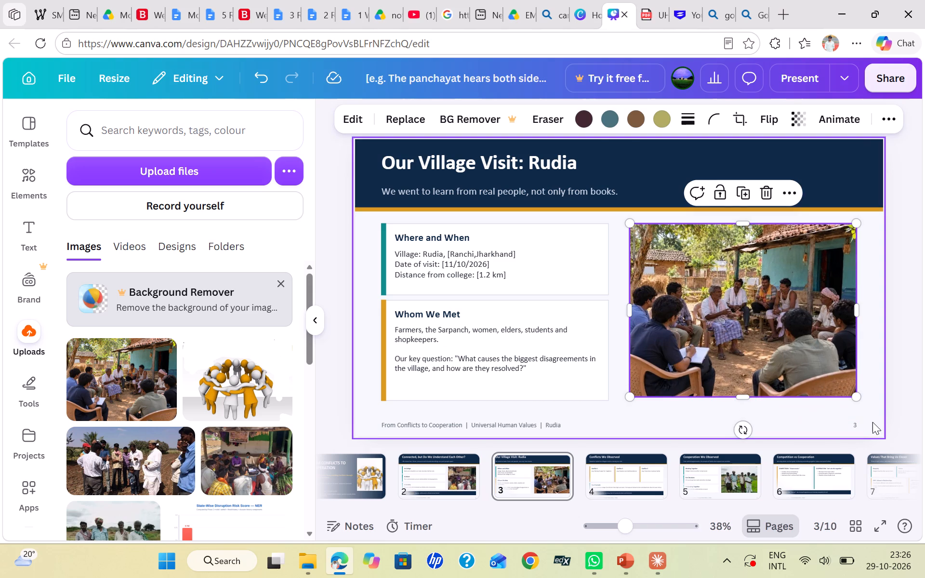
Review the presentation's pages in order from the title page through to the Thank You page, ending back on the title page.
click(920, 357)
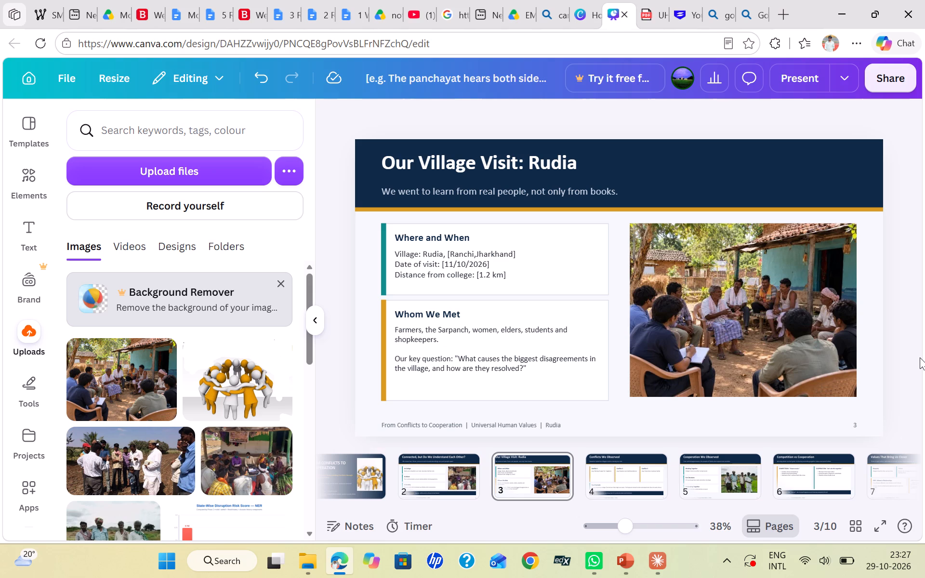
scroll(477, 481, right, 2)
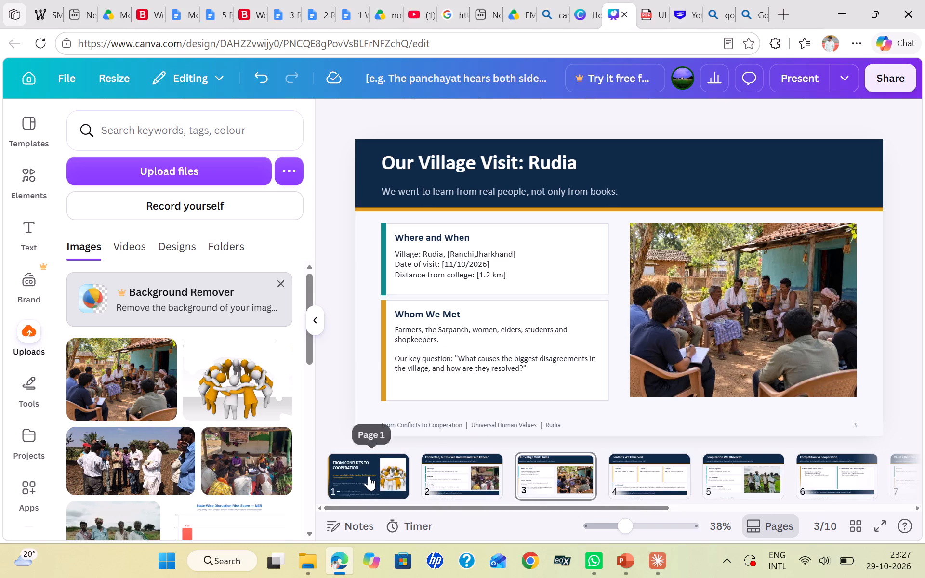
click(369, 476)
click(448, 478)
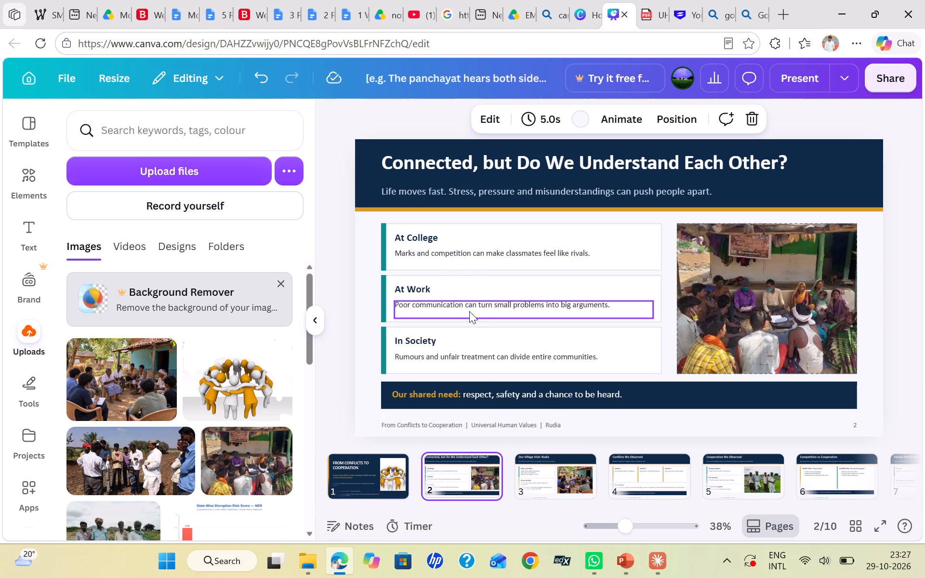
click(564, 479)
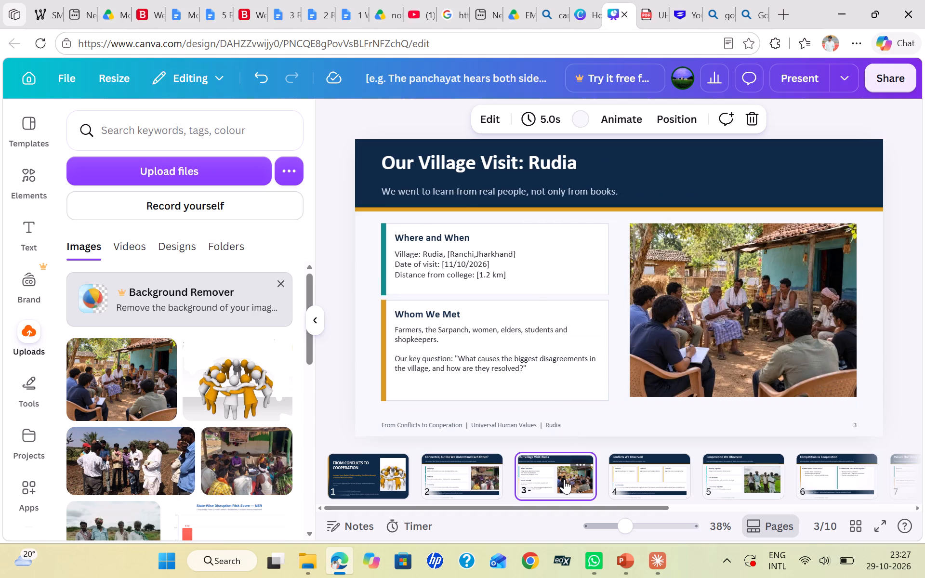
click(660, 473)
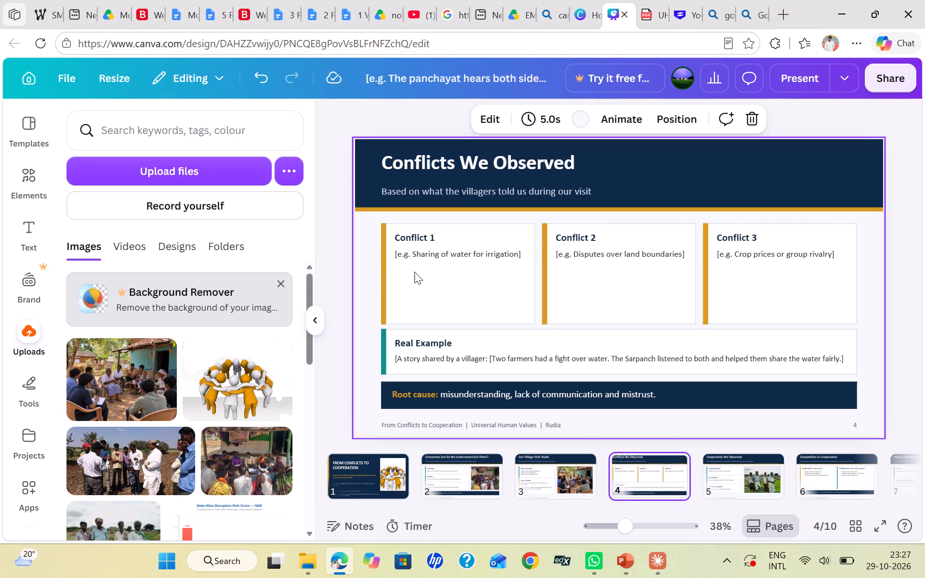
click(731, 464)
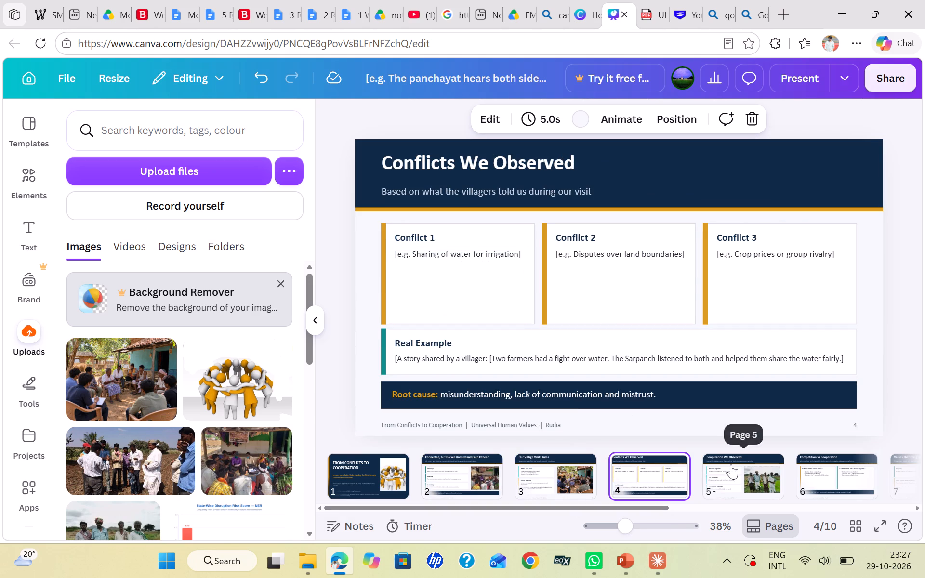
scroll(731, 464, left, 3)
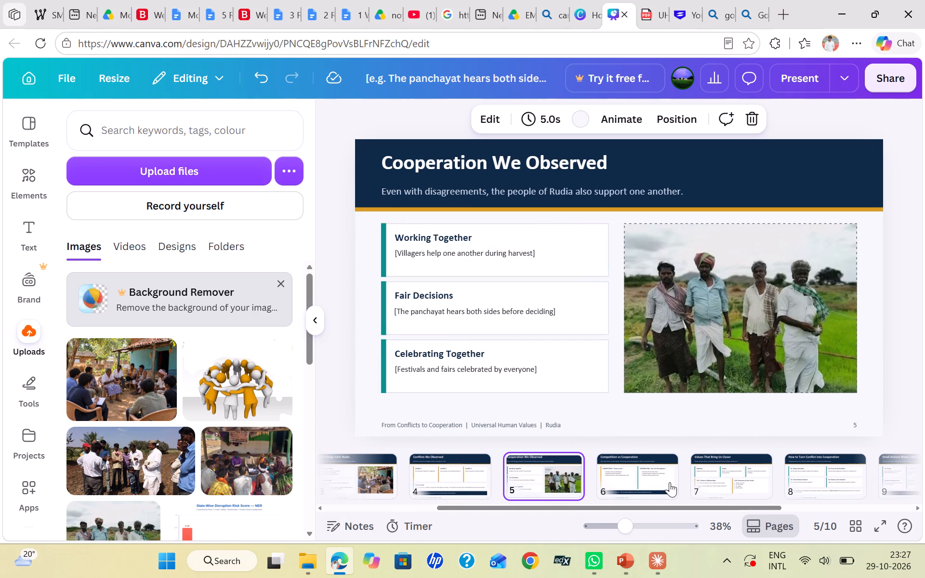
click(649, 487)
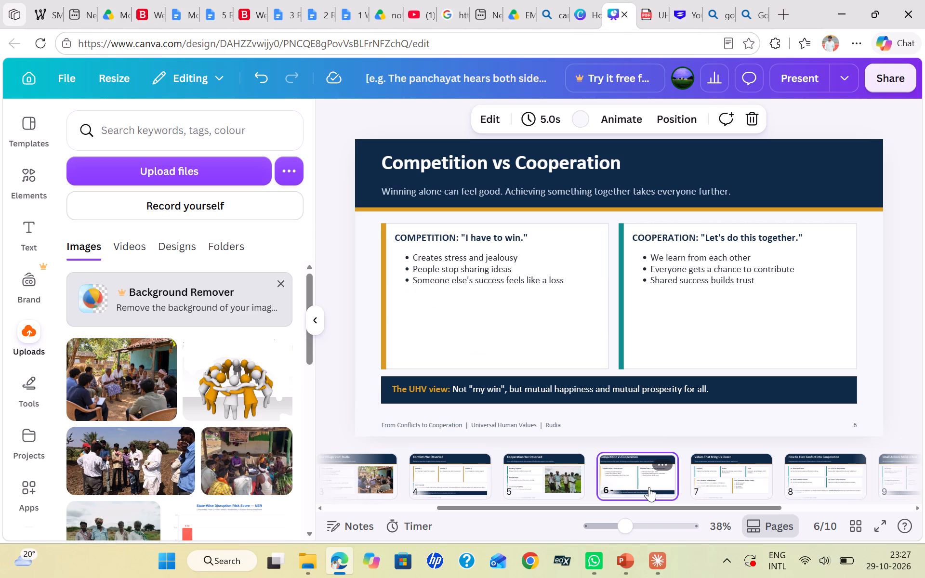
click(720, 477)
scroll(720, 477, left, 1)
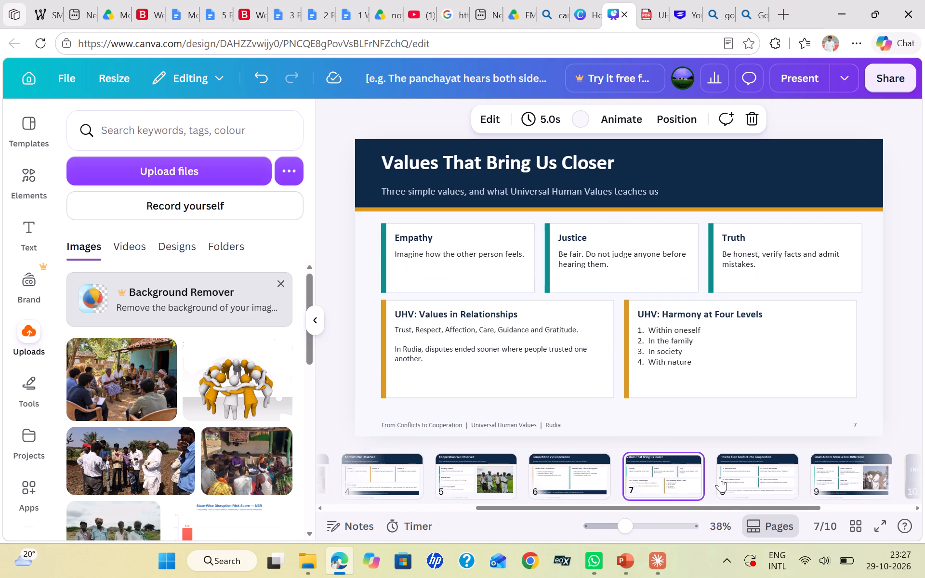
click(745, 469)
scroll(745, 469, left, 2)
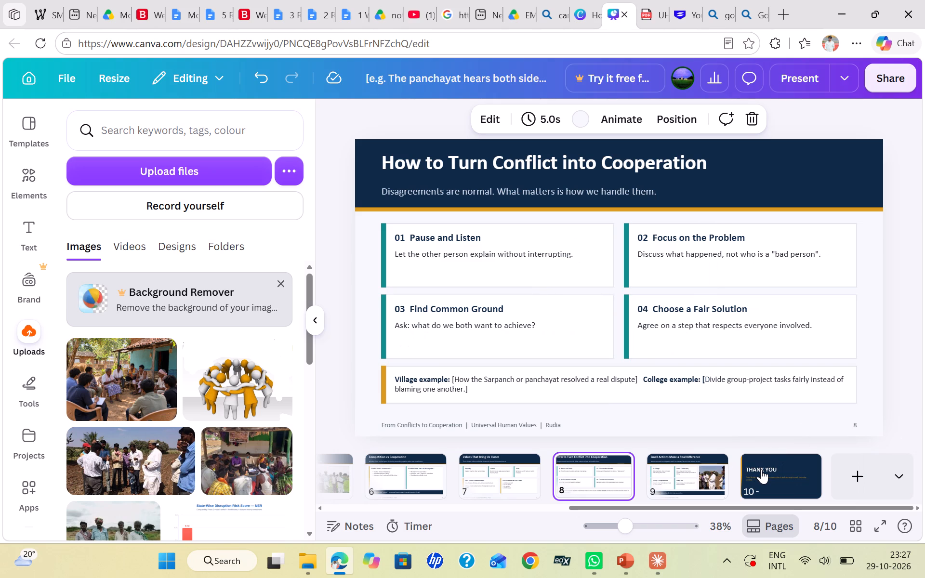
click(761, 469)
scroll(628, 471, right, 5)
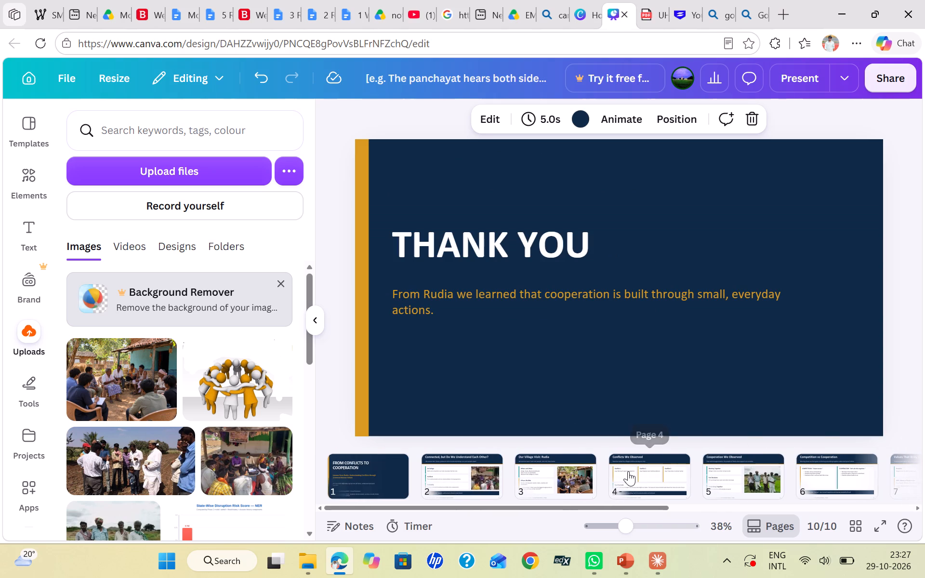
scroll(628, 471, right, 3)
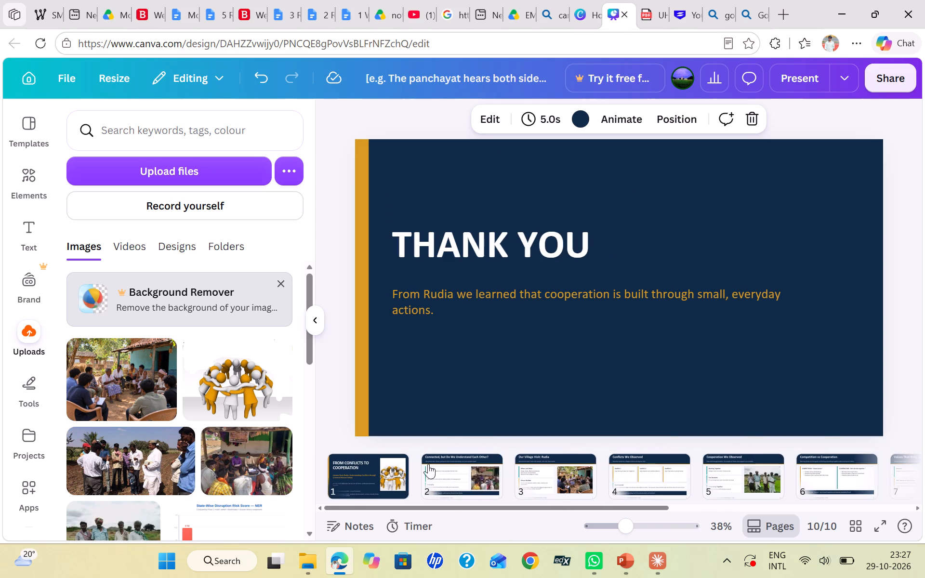
click(355, 475)
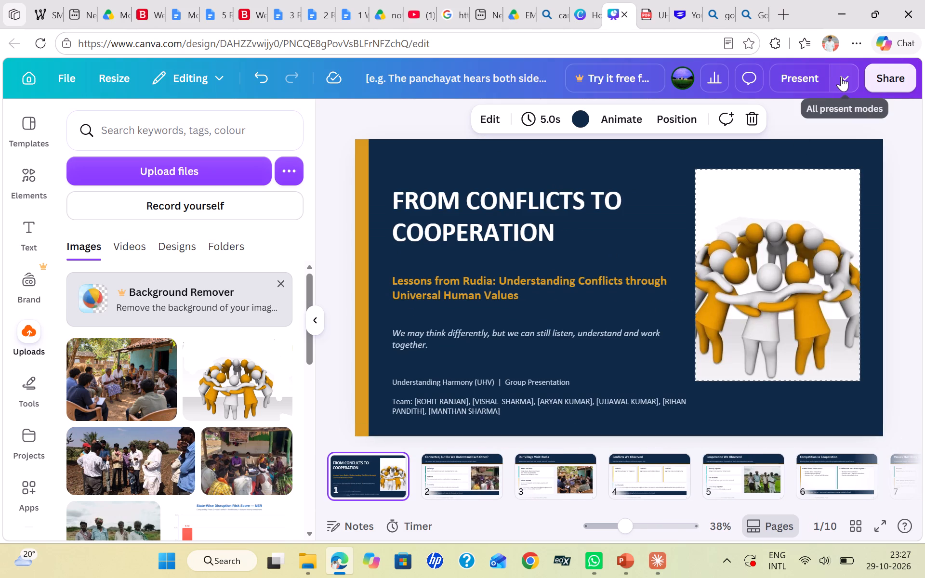
Download all pages of the presentation as a PPTX file.
click(842, 77)
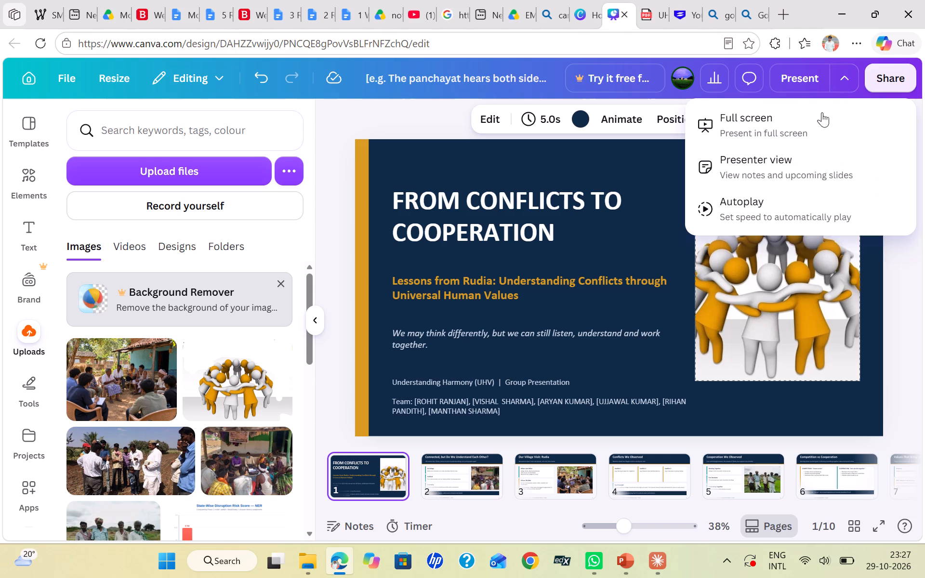
click(843, 78)
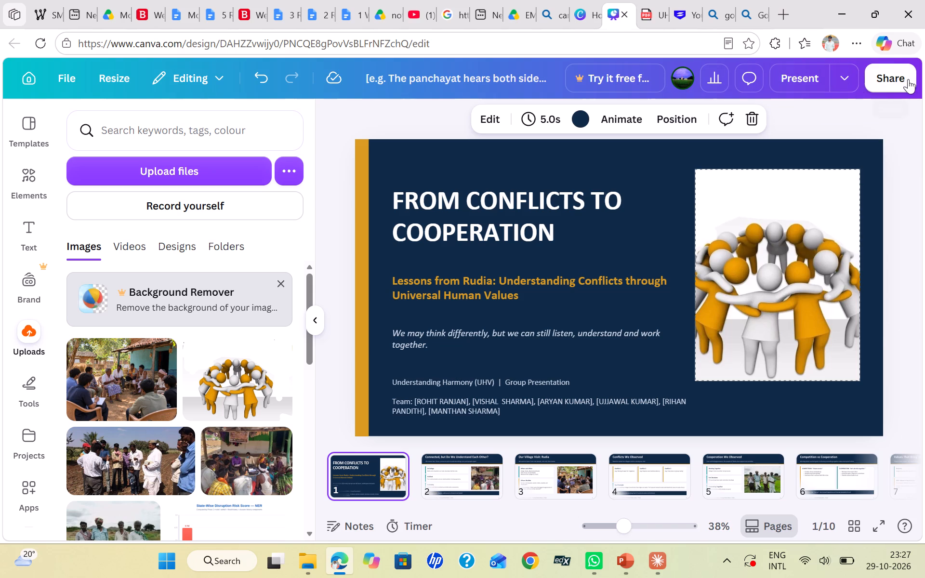
click(892, 78)
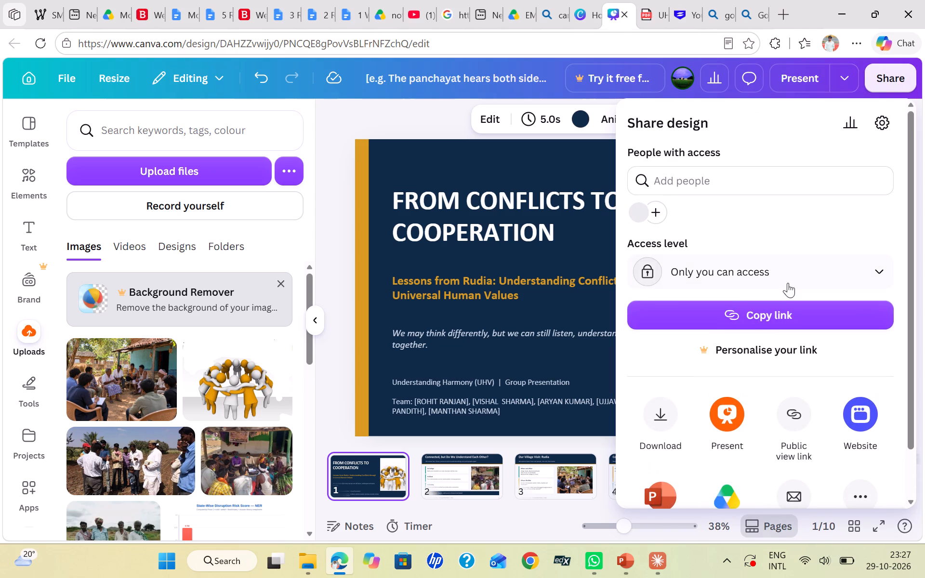
click(661, 412)
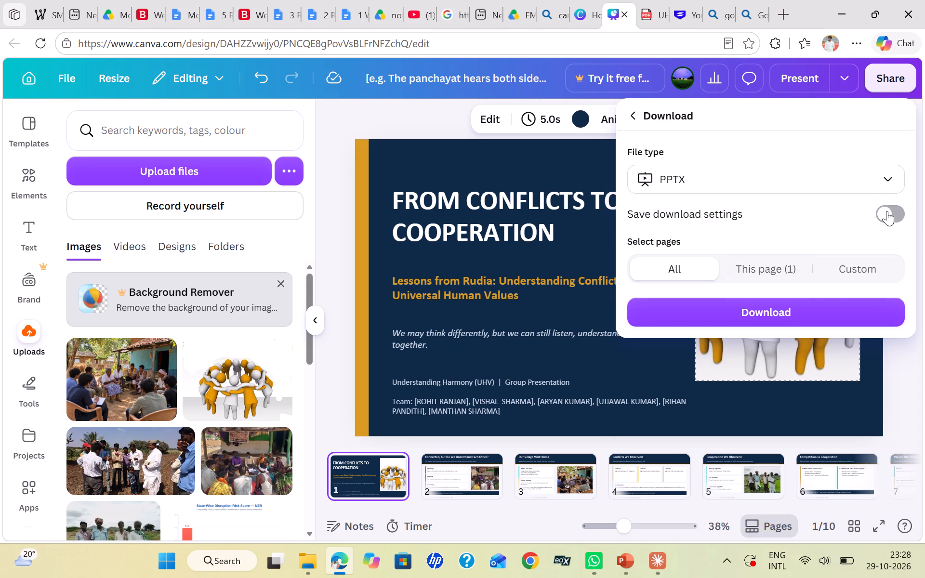
click(814, 308)
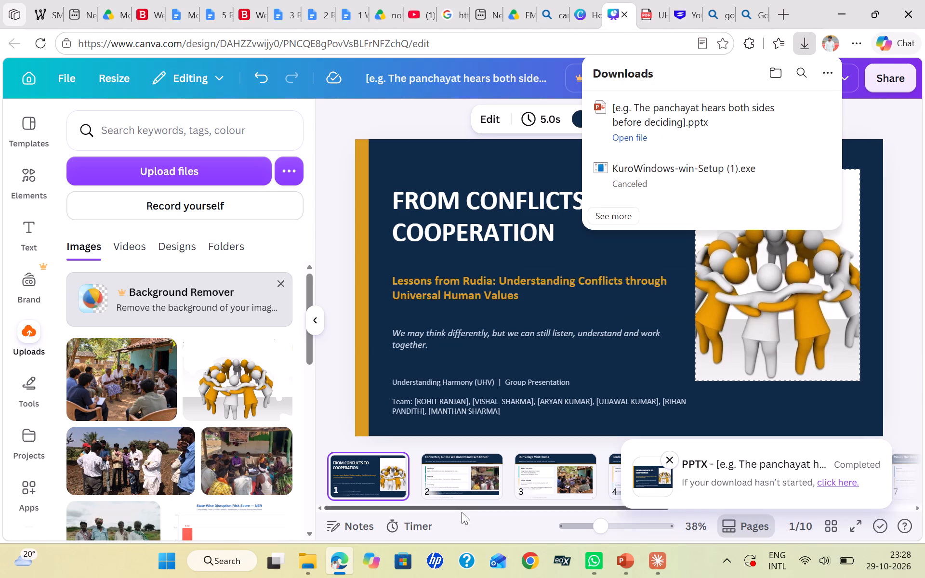
Open the newly downloaded presentation from the Downloads folder in PowerPoint and check its slides through to the Thank You slide.
click(303, 565)
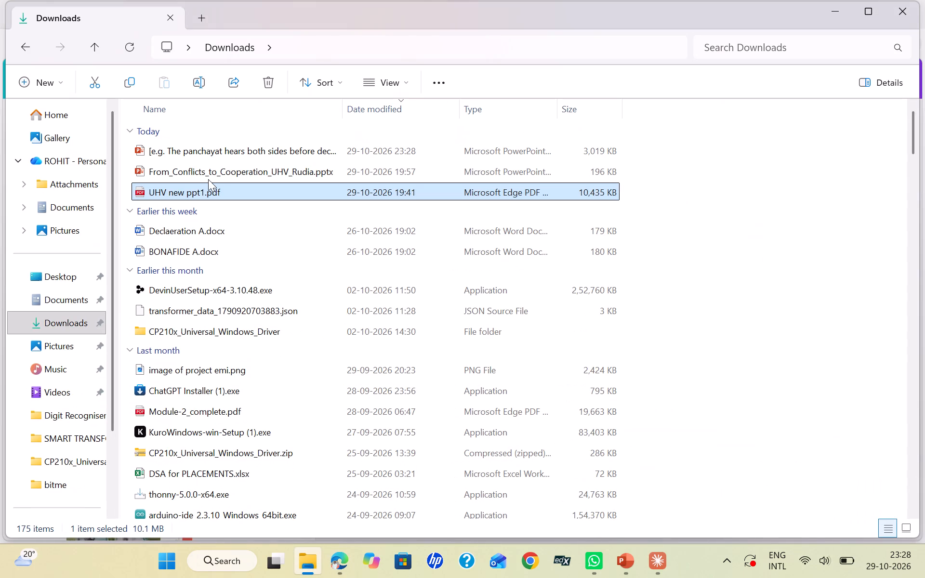
double_click(209, 153)
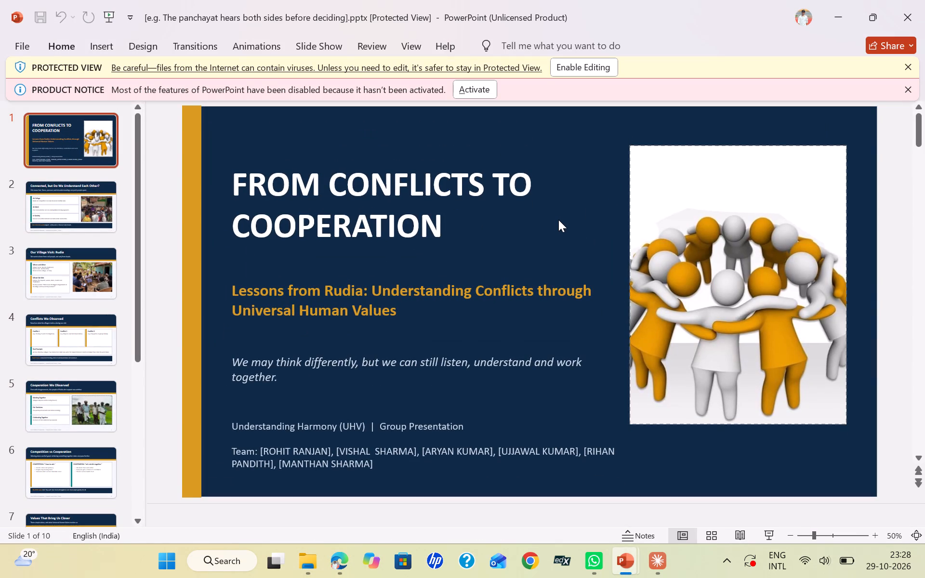
key(Right)
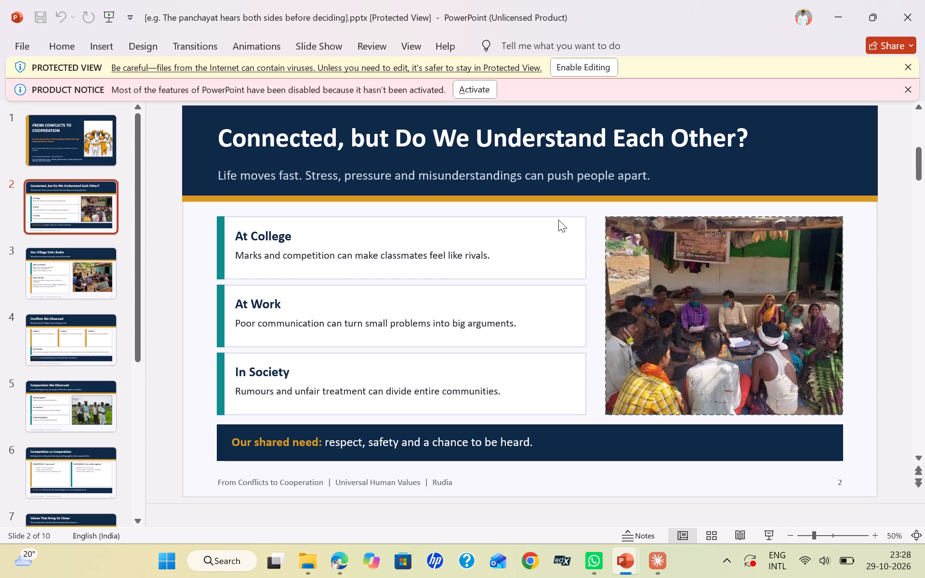
key(Right)
key(Right)
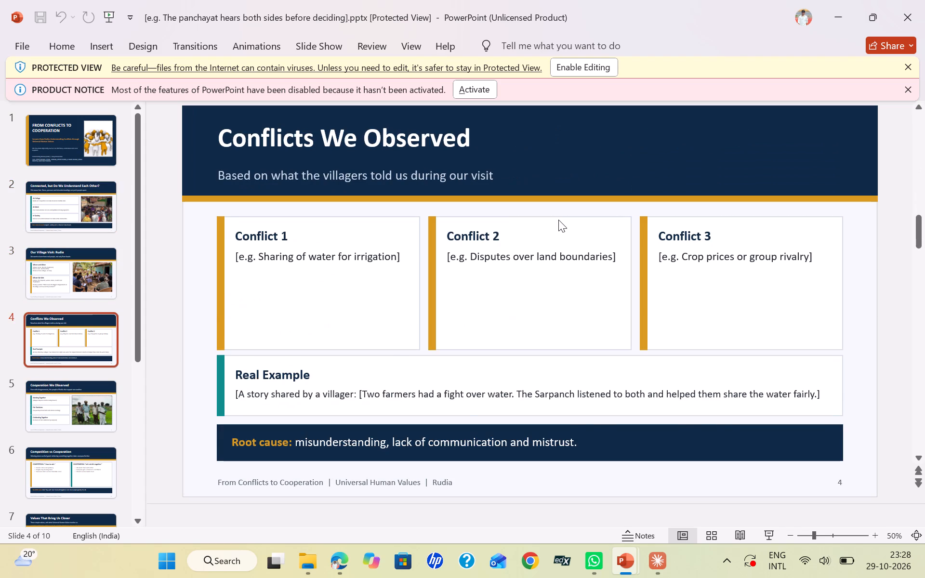
key(Left)
key(Right)
key(Right)
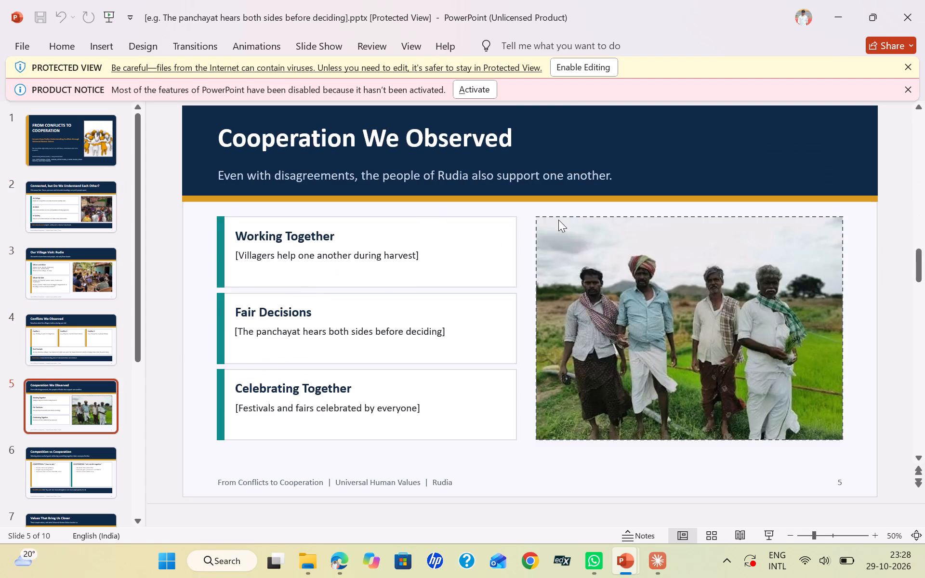
key(Right)
key(Right)
key(Right)
key(Right)
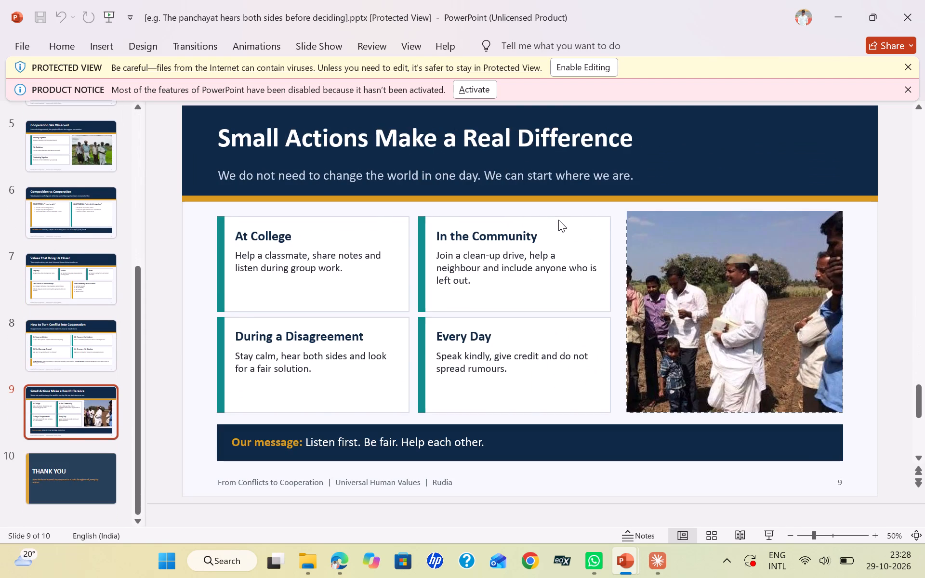
key(Left)
key(Right)
key(Right)
key(Right)
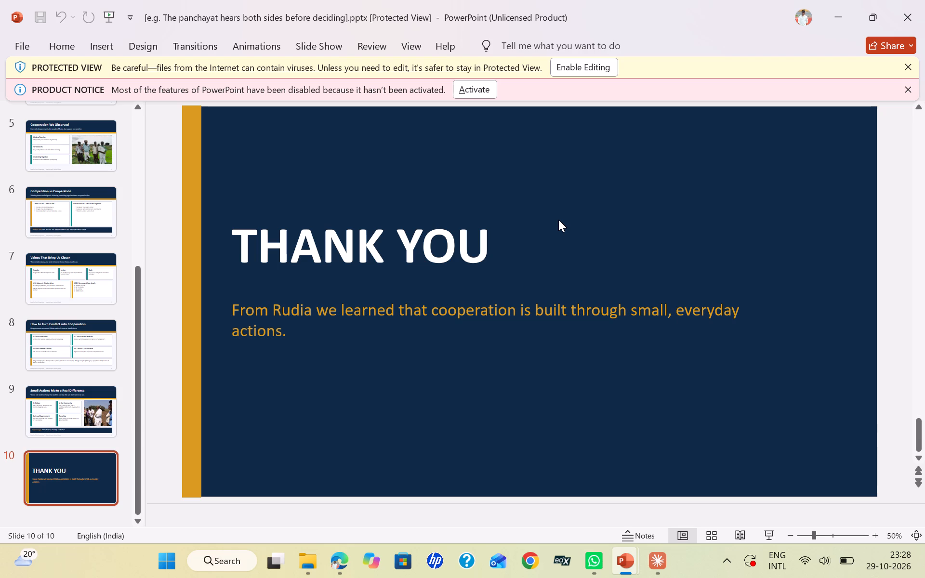
Close the downloaded presentation and the original From_Conflicts_to_Cooperation_UHV_Rudia presentation in PowerPoint.
click(924, 0)
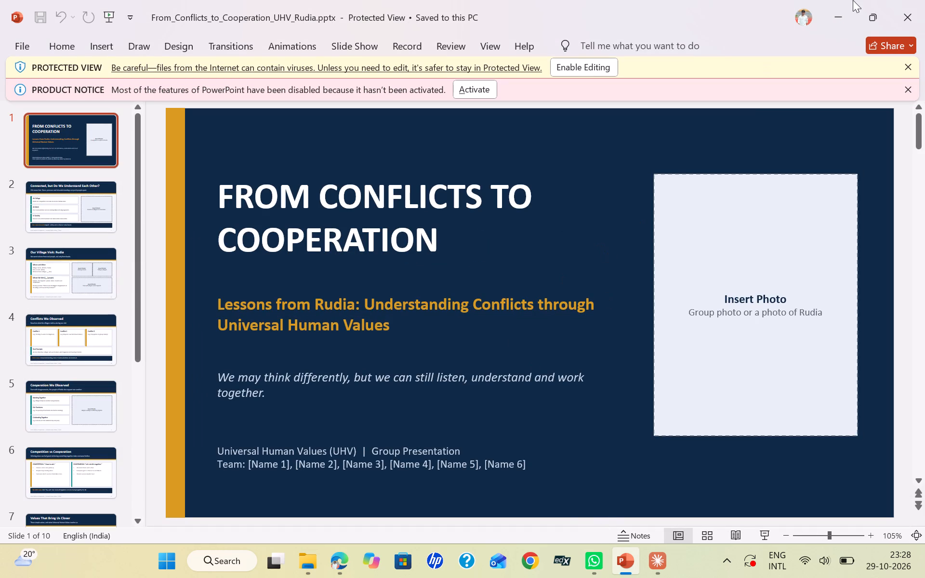
click(922, 0)
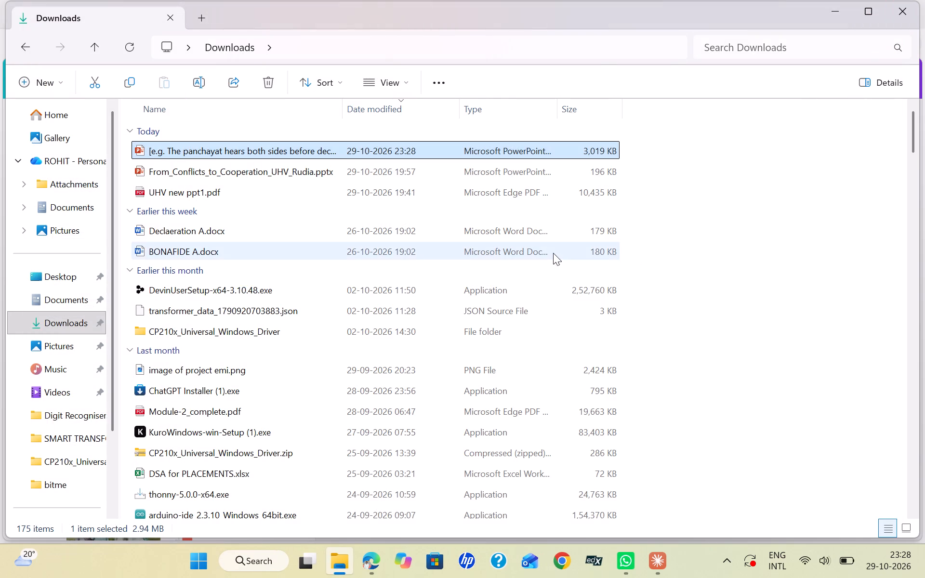
Rename the newly downloaded presentation file in the Downloads folder as GROUP-1 (UHV).pptx.
right_click(416, 148)
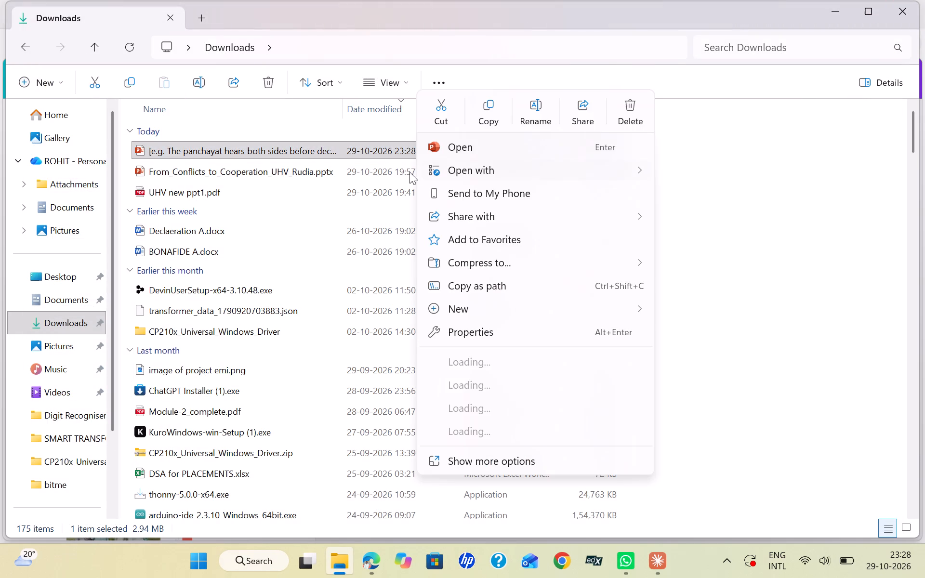
click(533, 112)
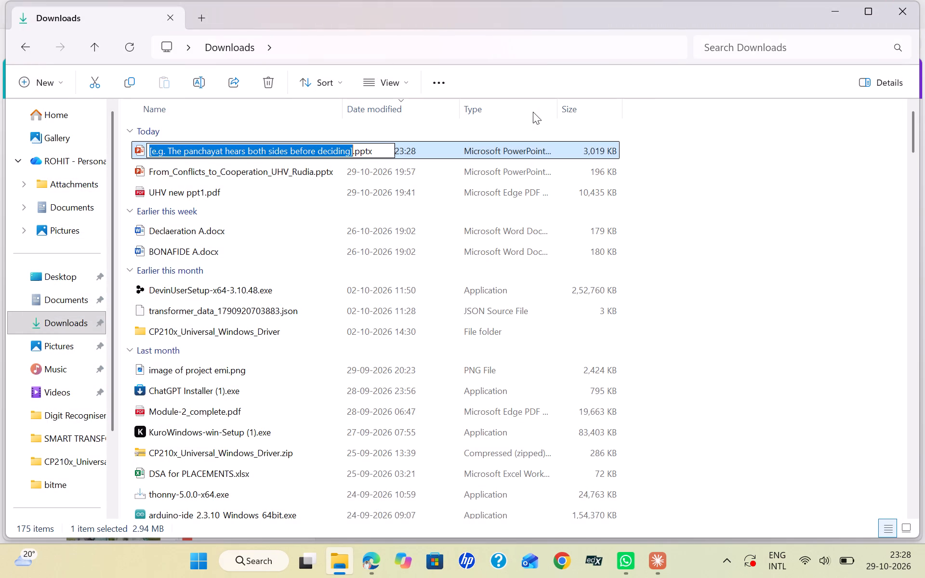
key(BackSpace)
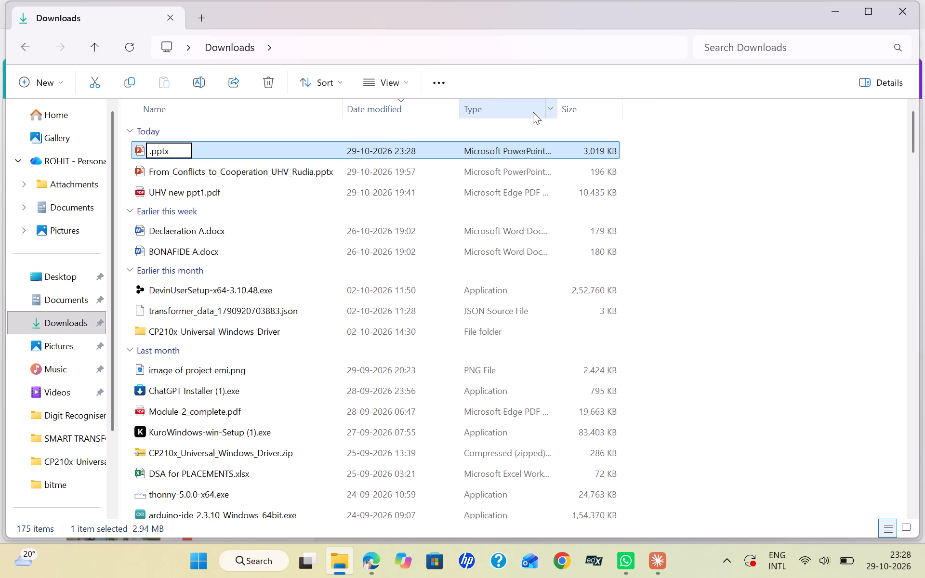
text(GROUP)
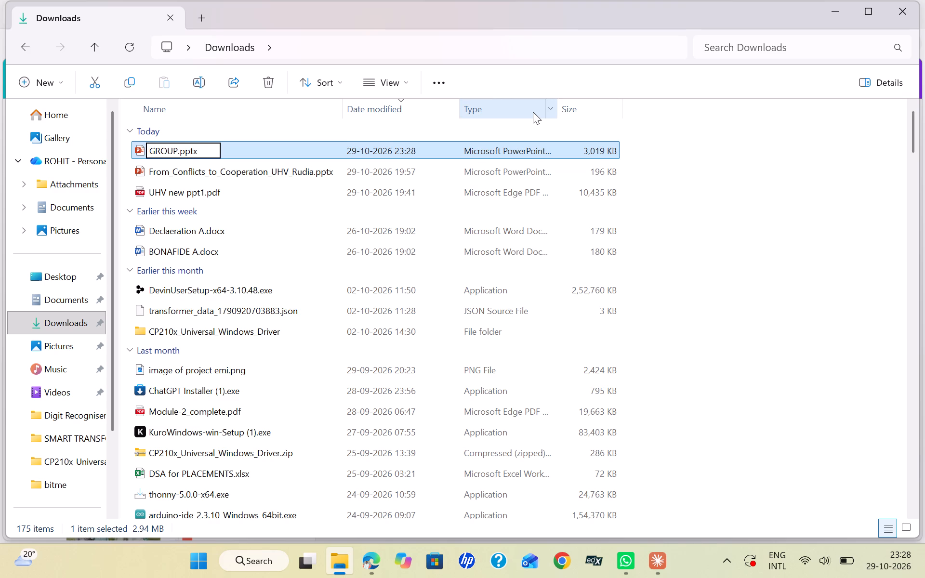
text(-1)
key(space)
text((UHV)
key(shift+parenright)
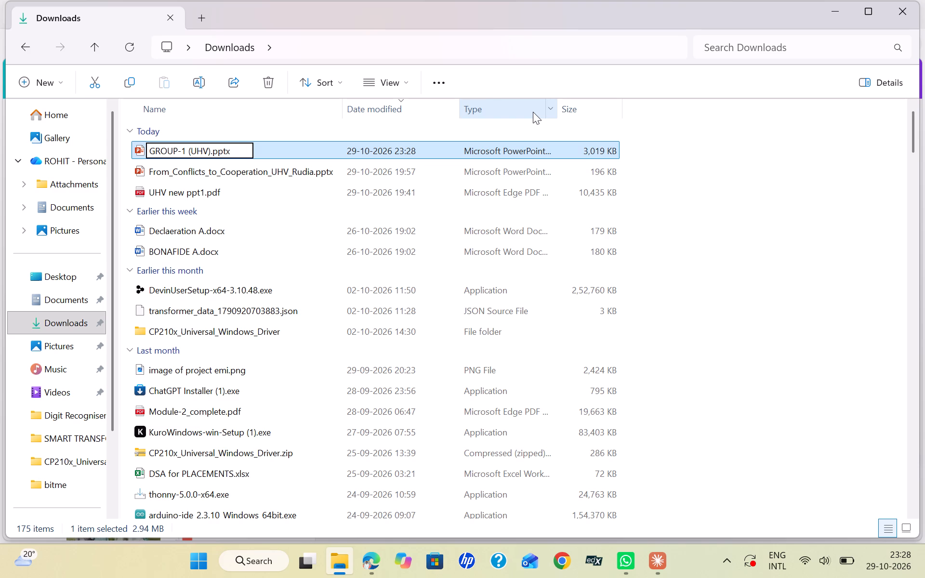
key(Return)
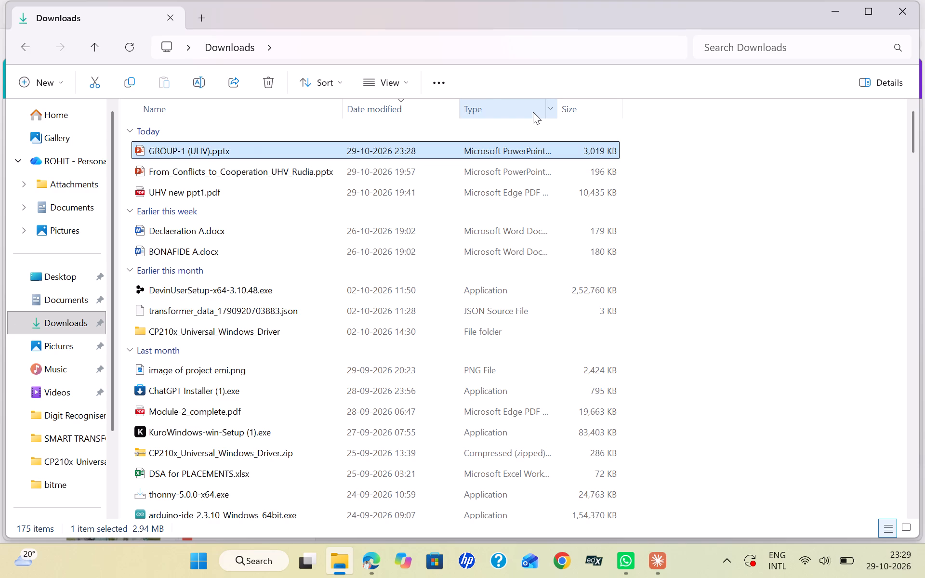
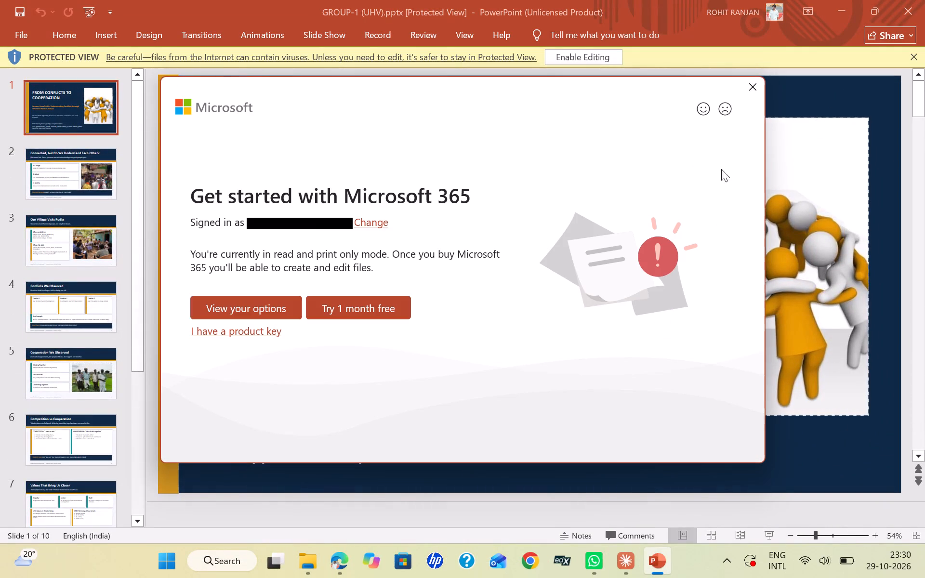
Dismiss the Microsoft 365 purchase and free-trial offers covering the GROUP-1 (UHV).pptx presentation.
click(746, 90)
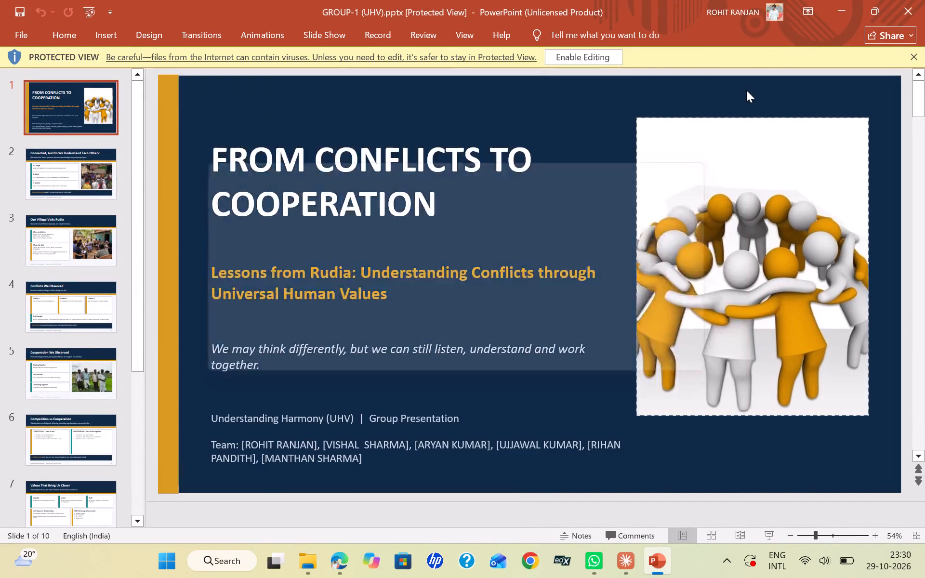
click(538, 349)
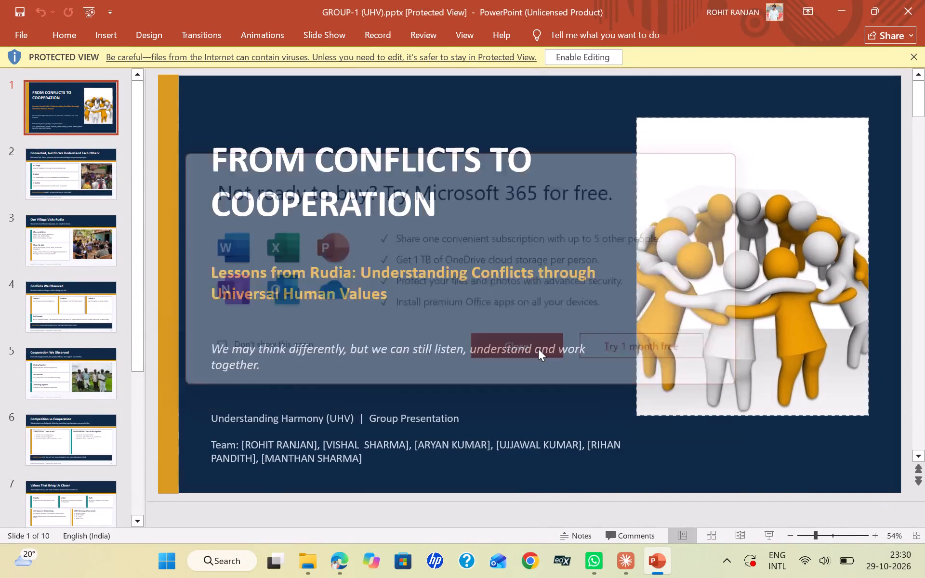
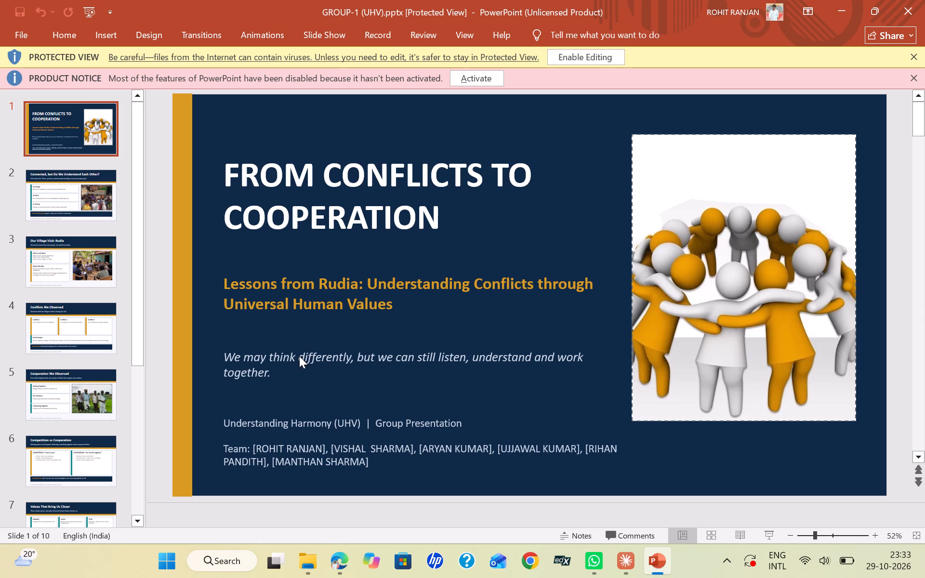
Read through slides 1 to 4 of the presentation, from the title slide to "Conflicts We Observed".
scroll(299, 356, down, 1)
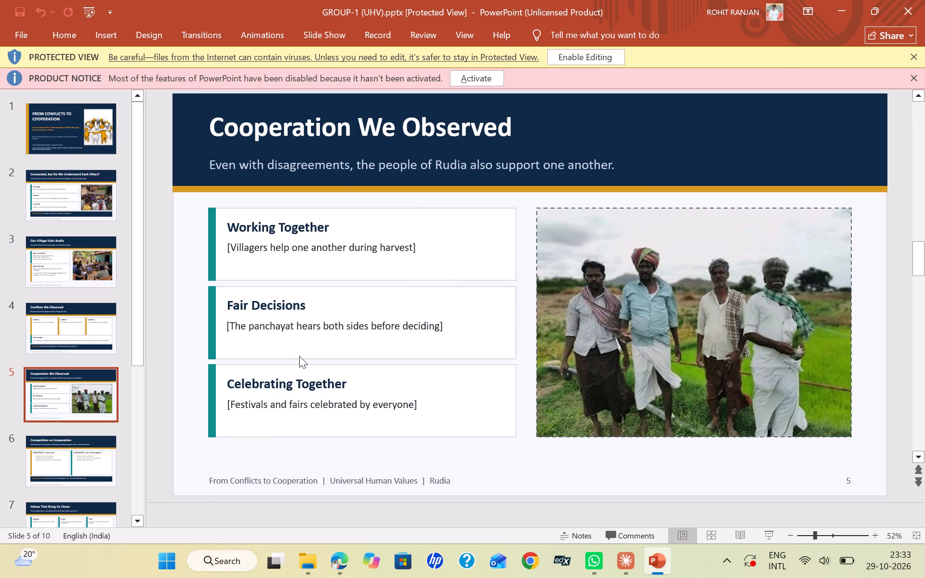
key(Left)
key(Left)
key(Left)
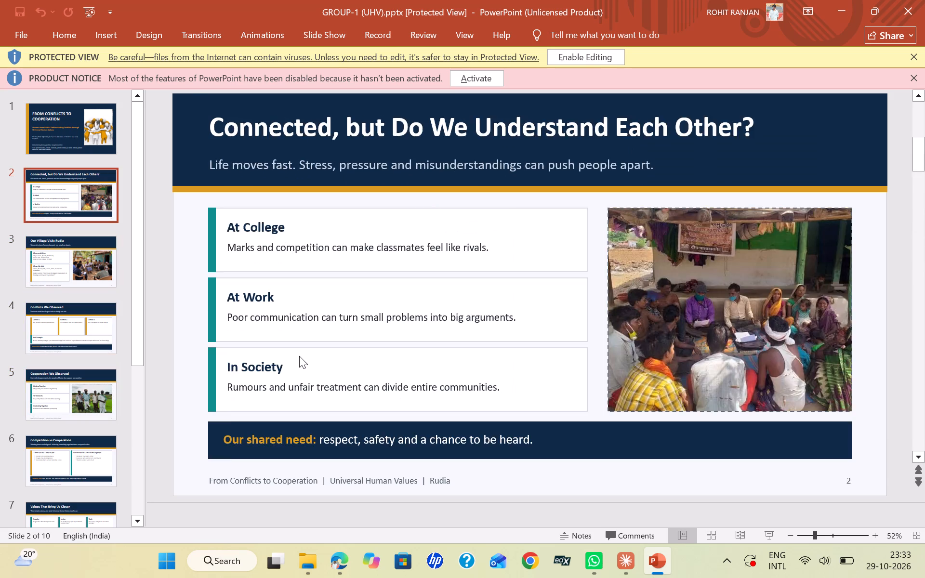
key(Left)
key(Right)
key(Left)
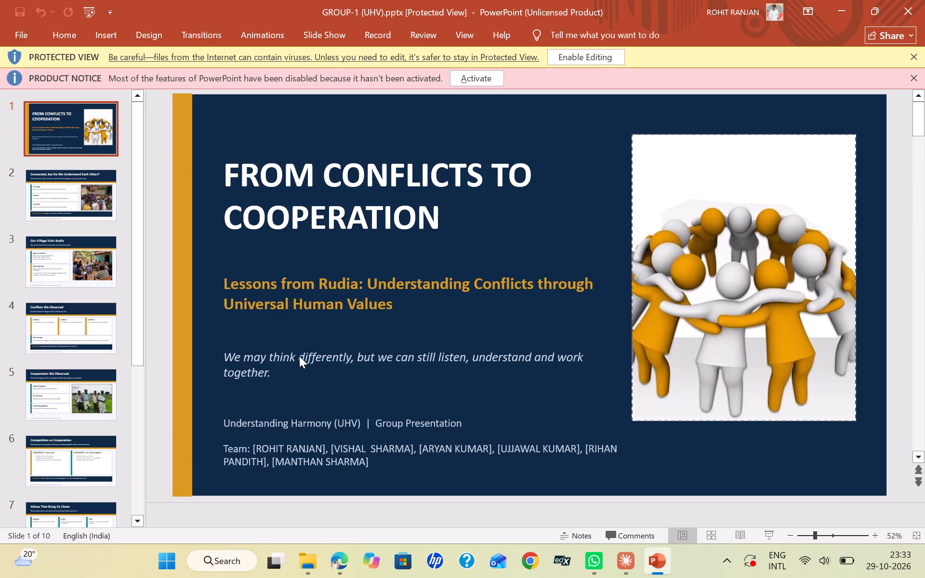
key(Right)
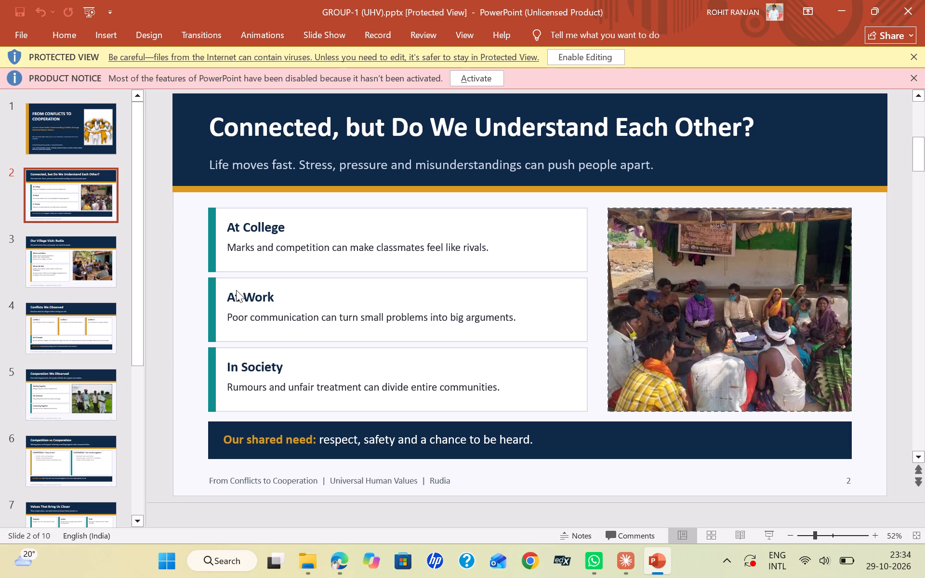
key(Right)
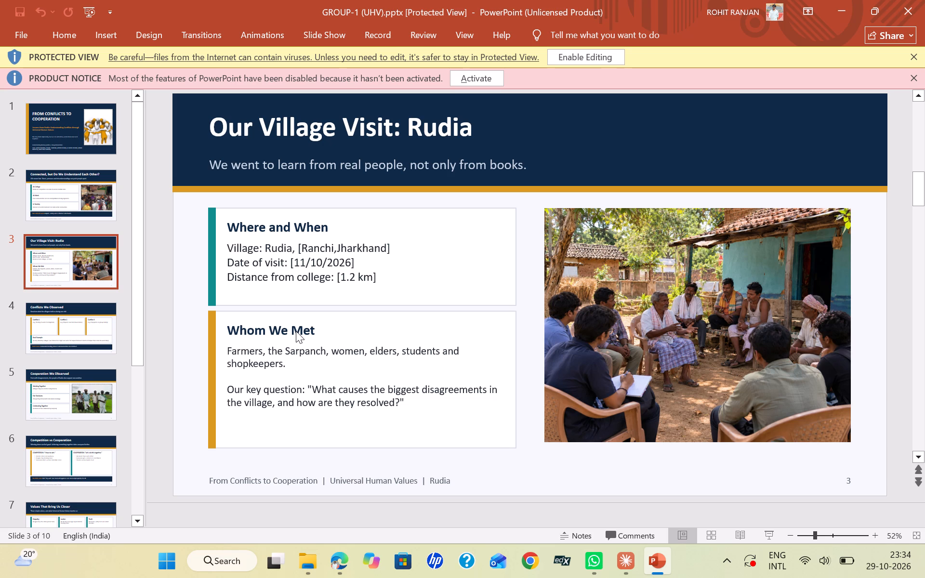
key(Right)
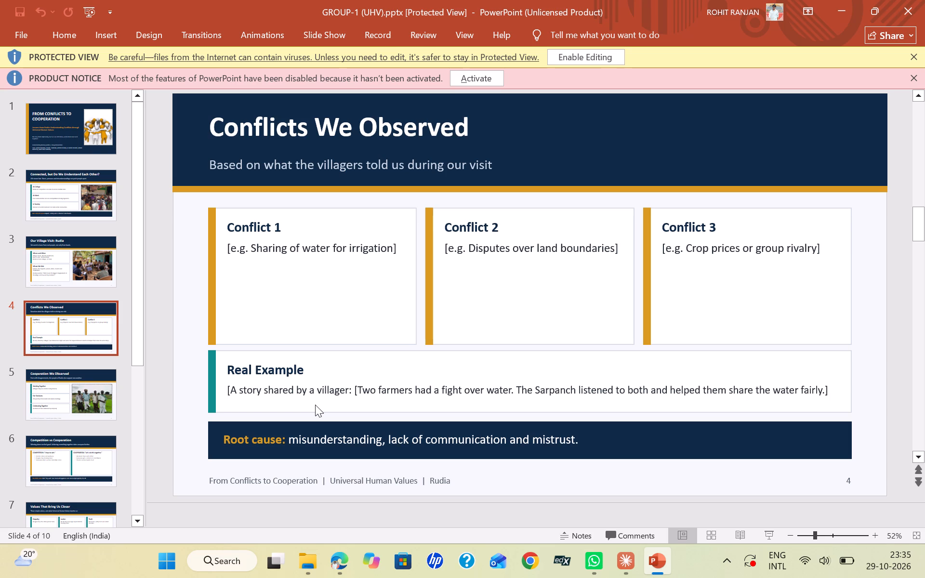
key(Down)
key(Up)
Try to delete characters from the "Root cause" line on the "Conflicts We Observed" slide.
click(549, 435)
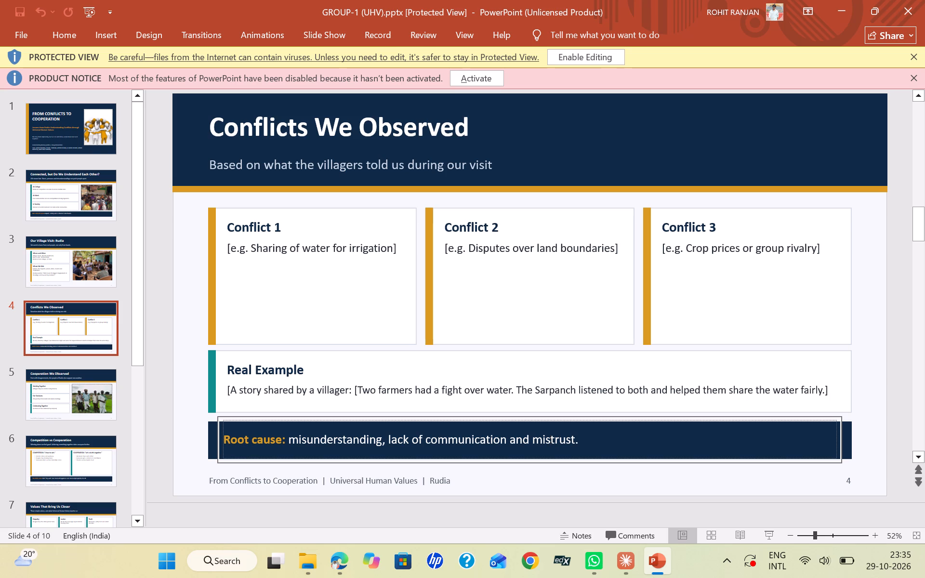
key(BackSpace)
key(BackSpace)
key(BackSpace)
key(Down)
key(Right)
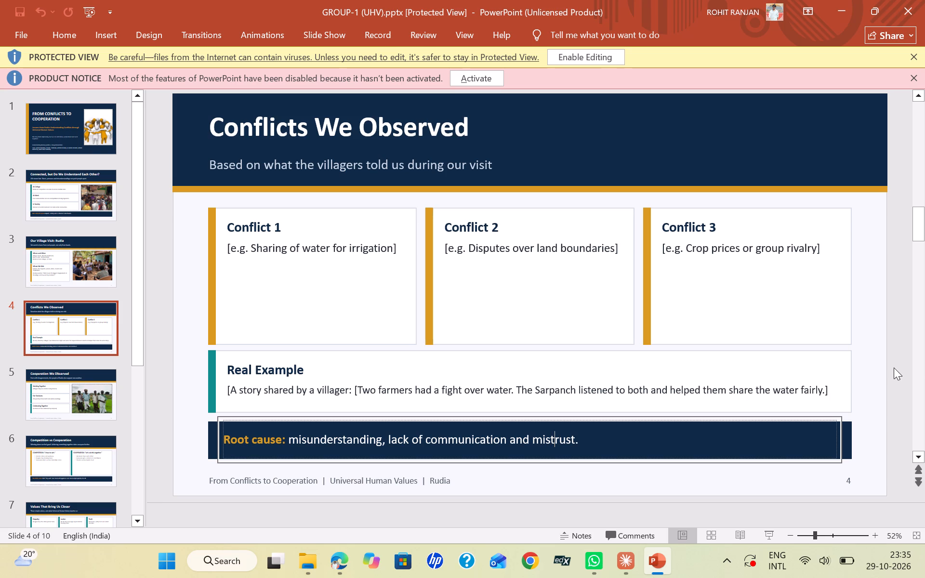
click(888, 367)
Continue reading the presentation with the "Cooperation We Observed" and "Competition vs Cooperation" slides.
key(Right)
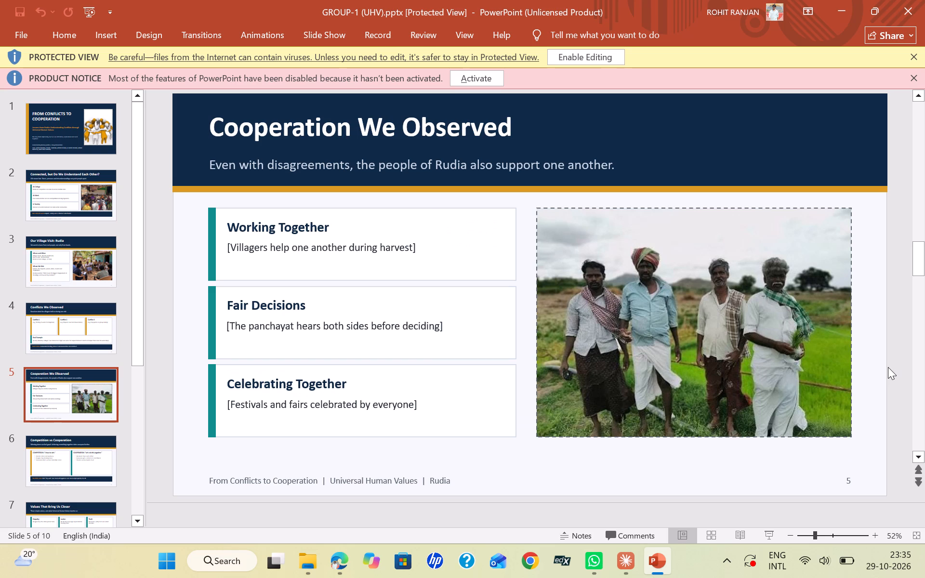
key(Right)
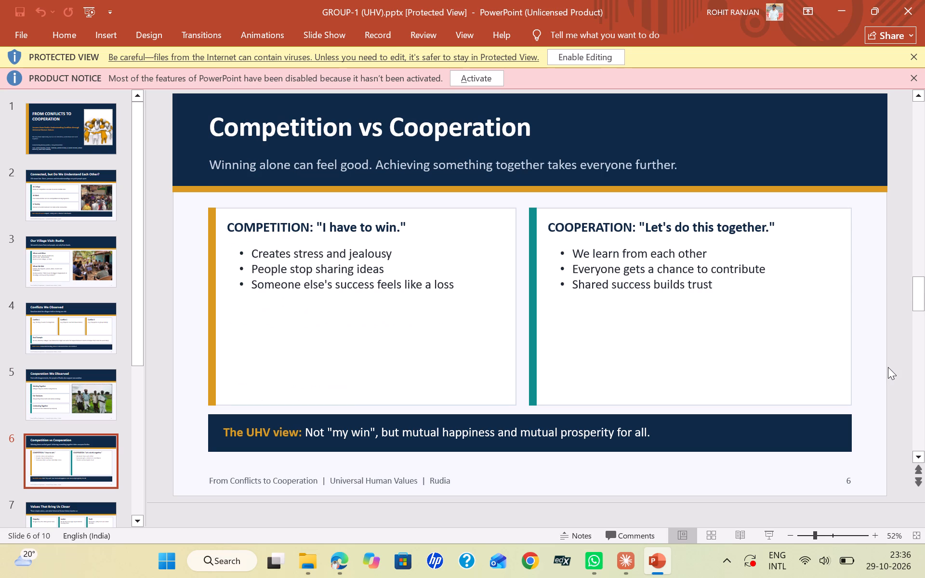
Look through the remaining slides from "Values That Bring Us Closer" to the closing "THANK YOU" slide.
key(Right)
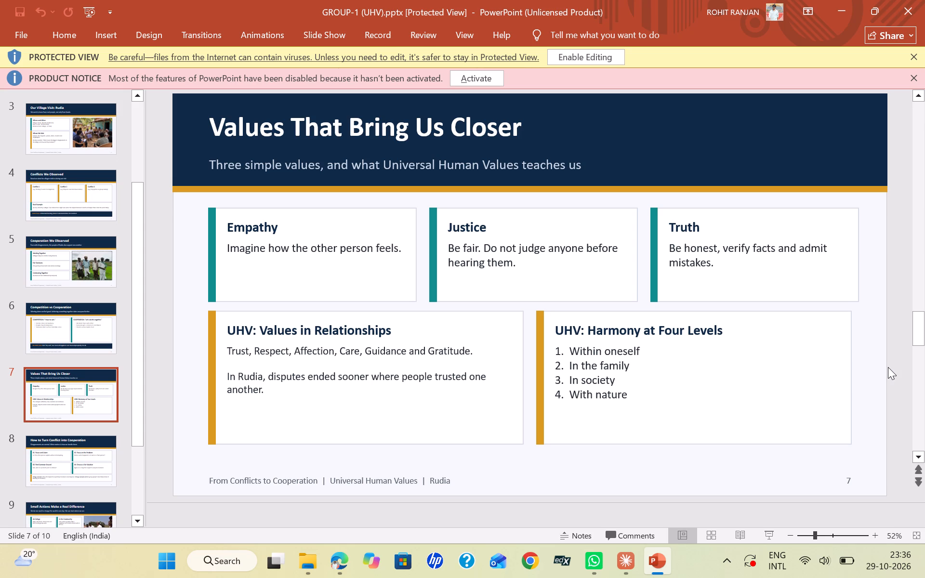
scroll(888, 367, down, 2)
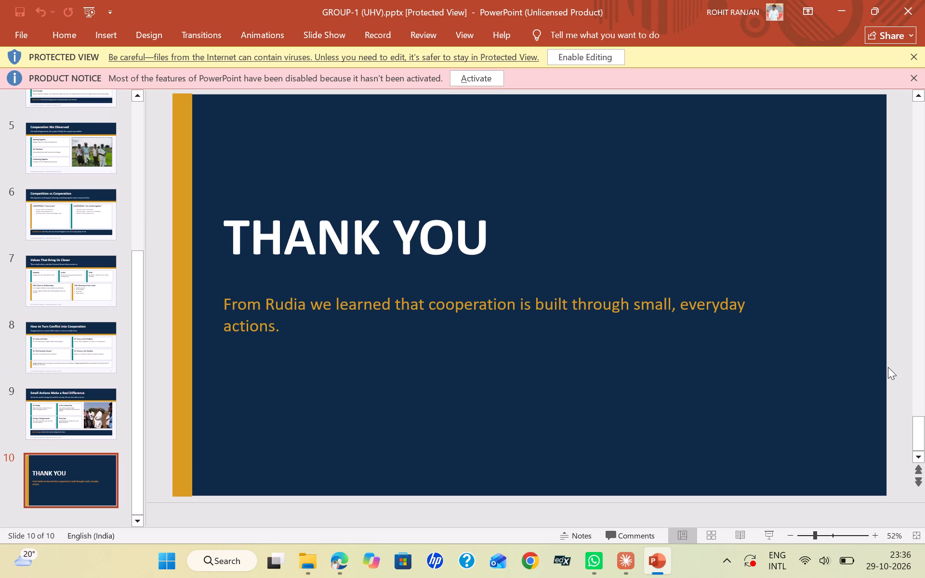
scroll(888, 367, down, 1)
Go back to the "Cooperation We Observed" slide and review the slides from there through "Small Actions Make a Real Difference" again.
key(Left)
key(Left)
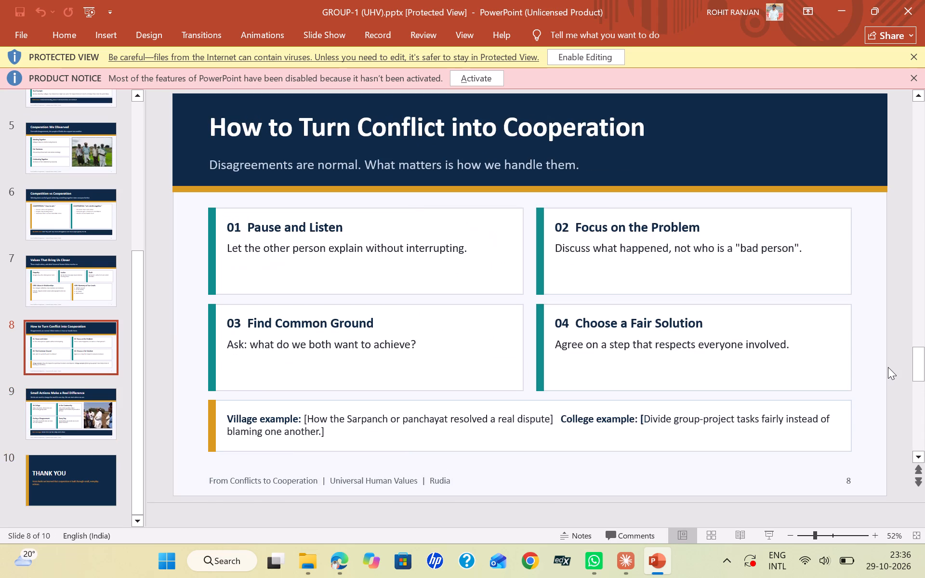
key(Left)
key(Left)
key(Left)
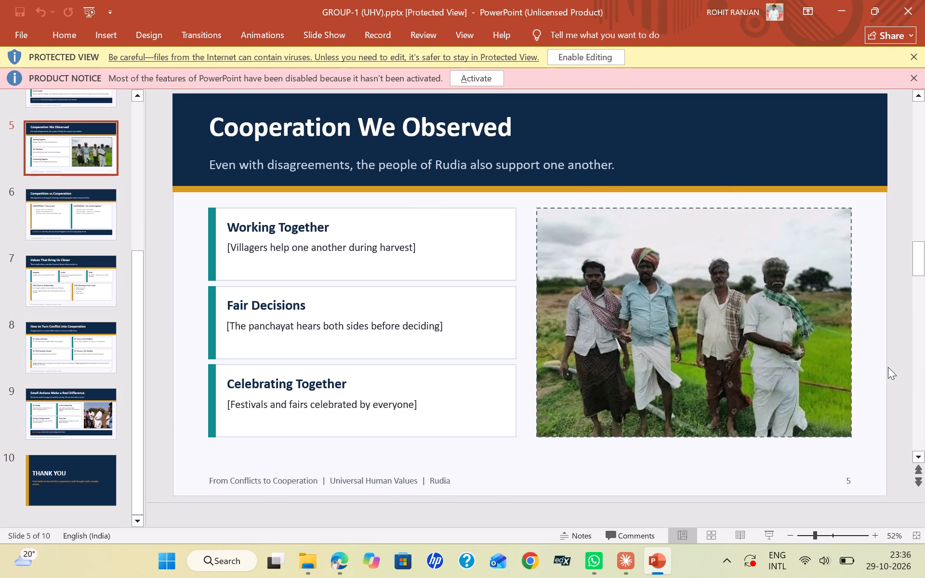
key(Right)
key(Right)
key(Right)
key(Right)
key(Right)
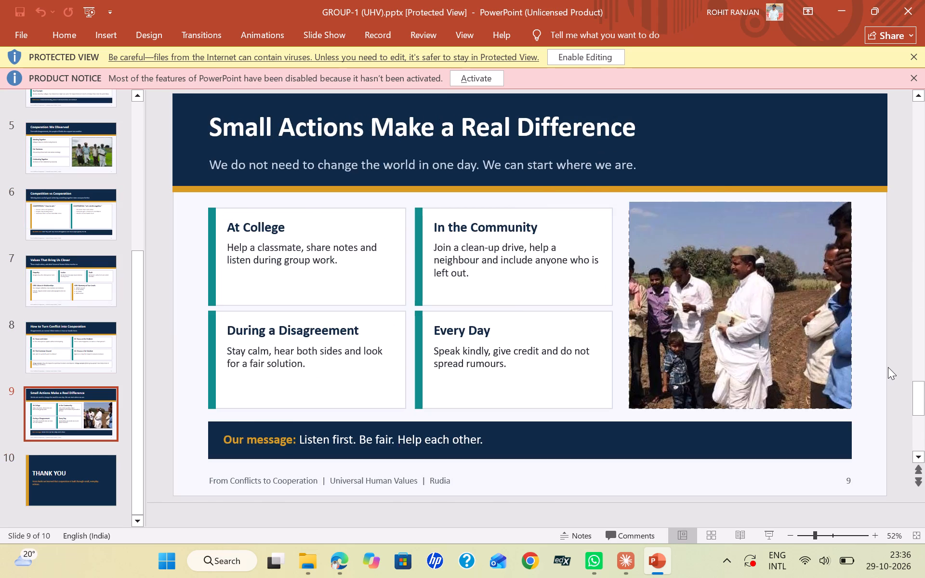
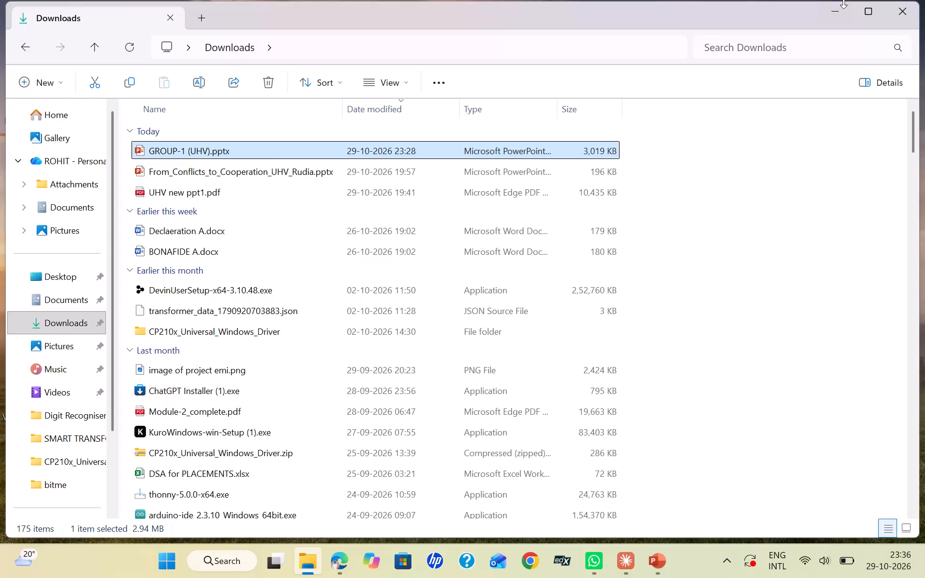
Minimize the Downloads folder window to clear the desktop.
click(844, 0)
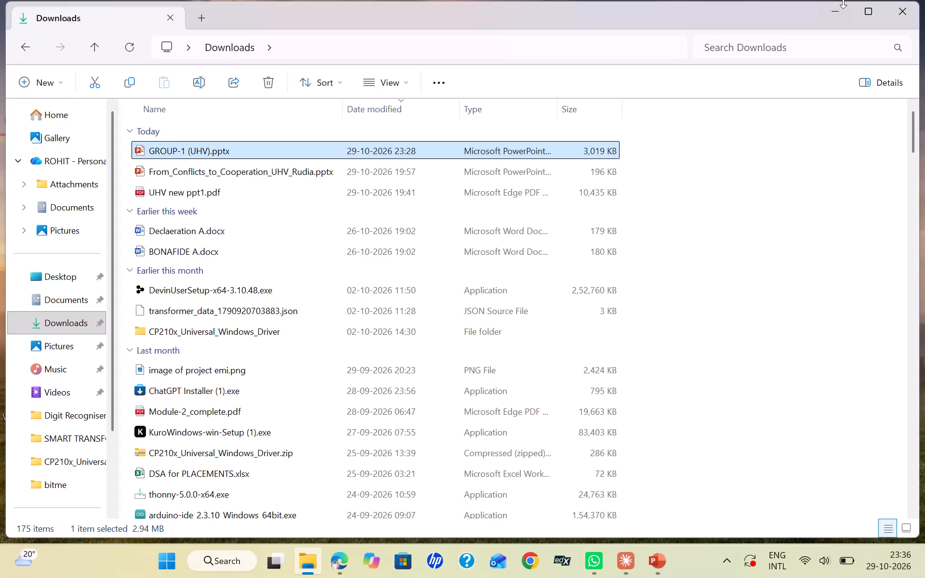
click(836, 8)
click(836, 8)
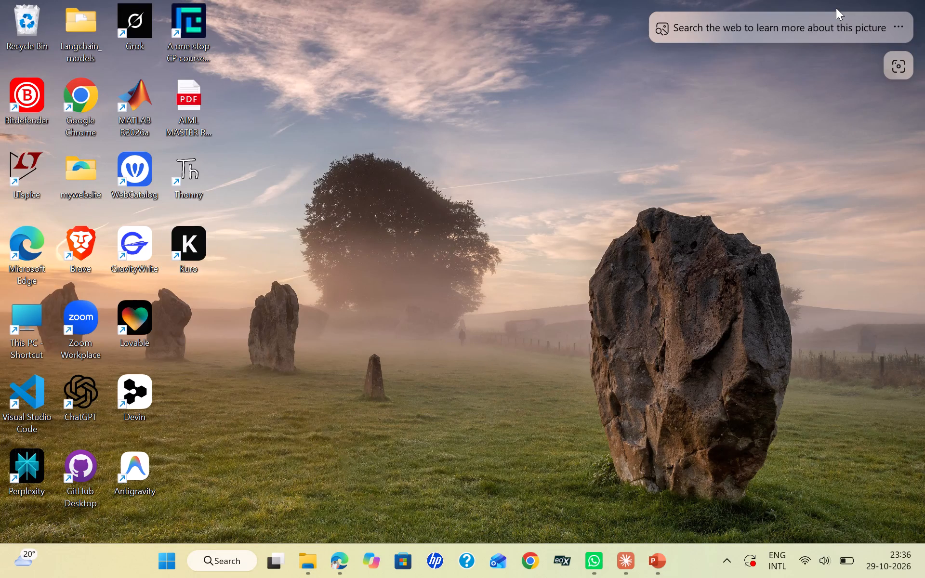
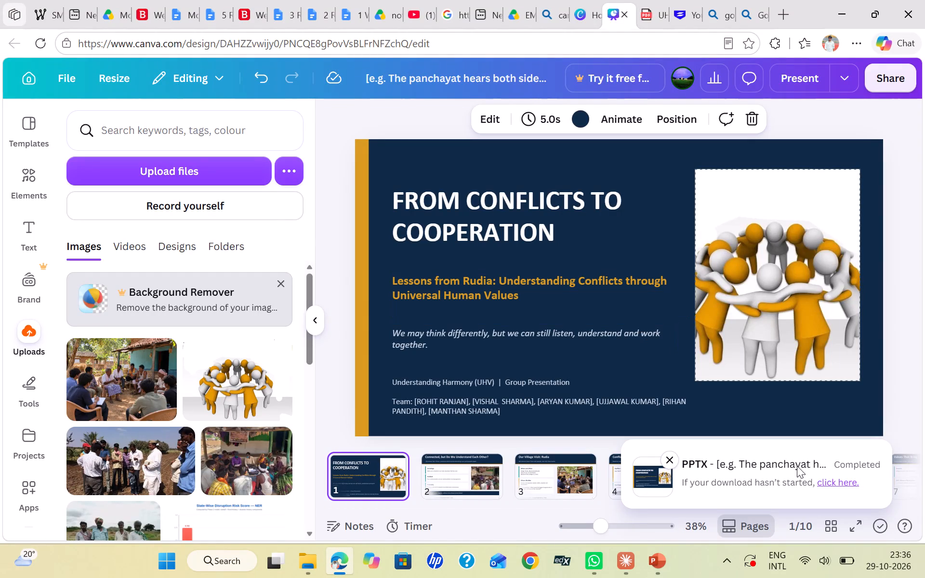
Dismiss the export notice and review the slides backwards from "Small Actions Make a Real Difference" to "Cooperation We Observed".
click(664, 456)
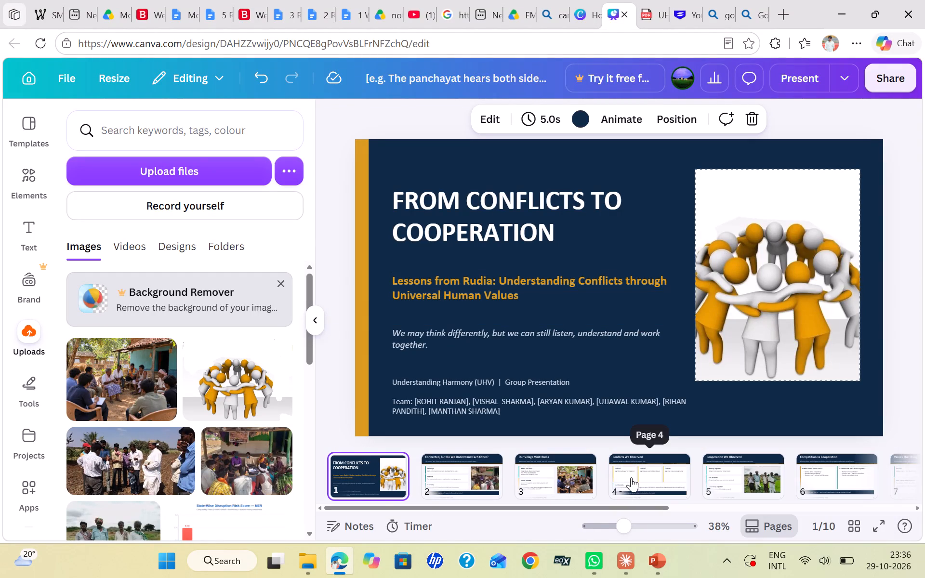
scroll(631, 477, left, 6)
click(667, 478)
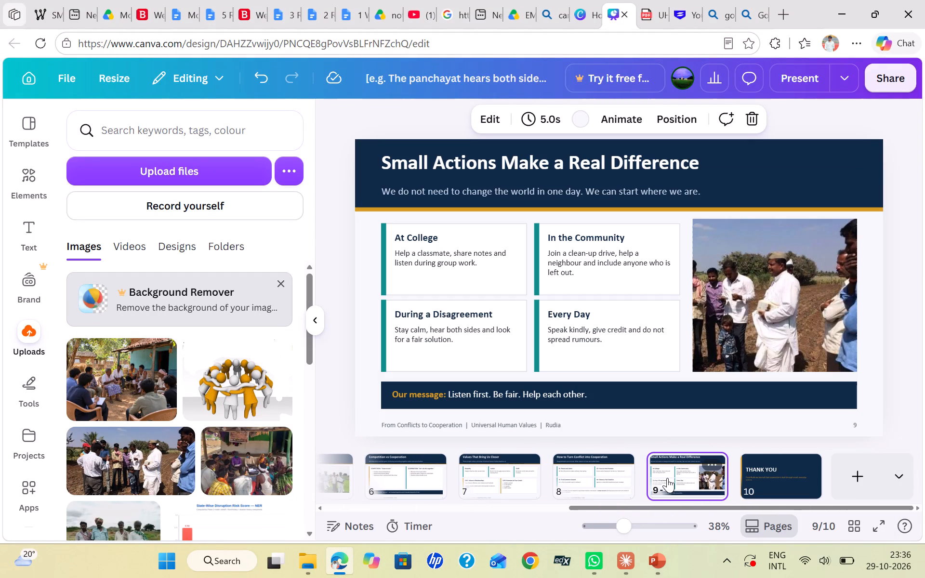
click(591, 474)
click(538, 472)
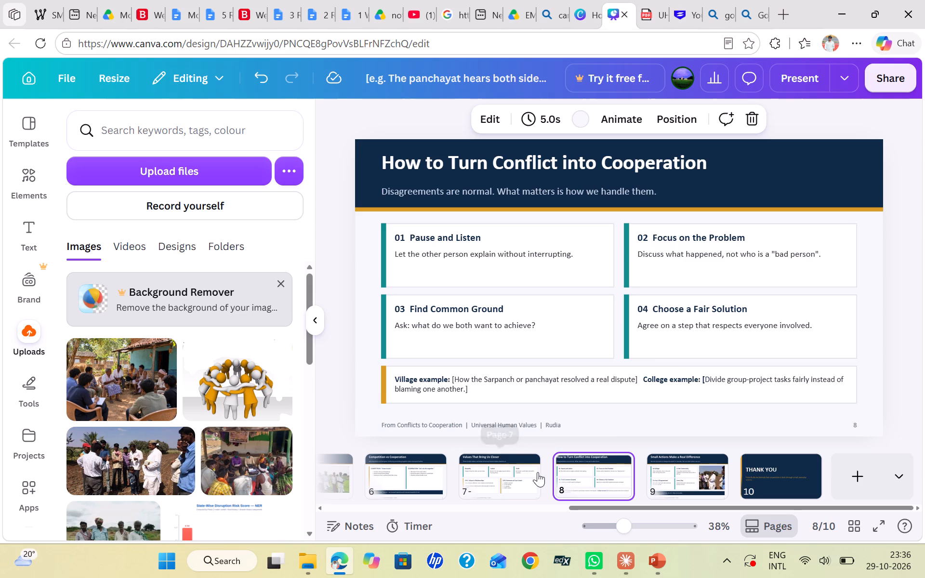
click(436, 472)
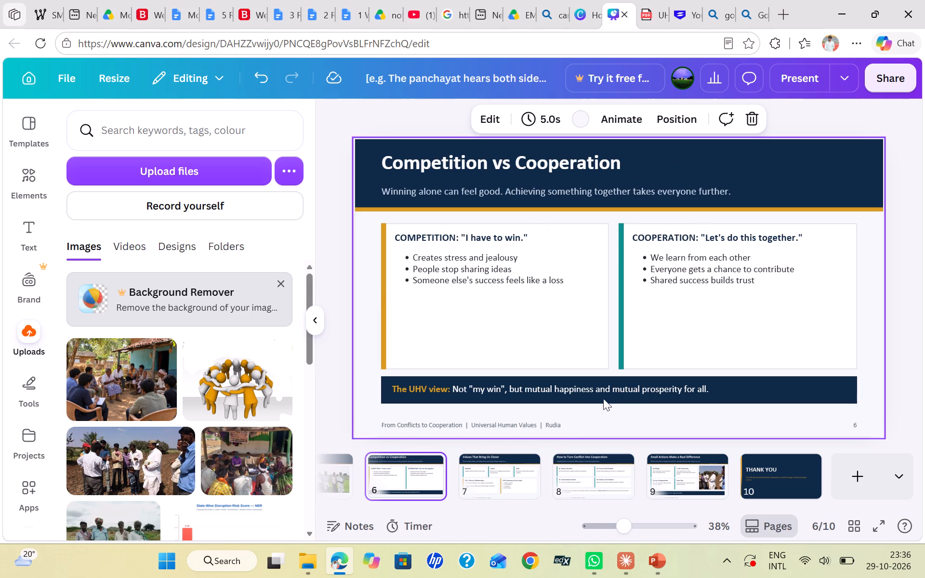
scroll(429, 468, right, 2)
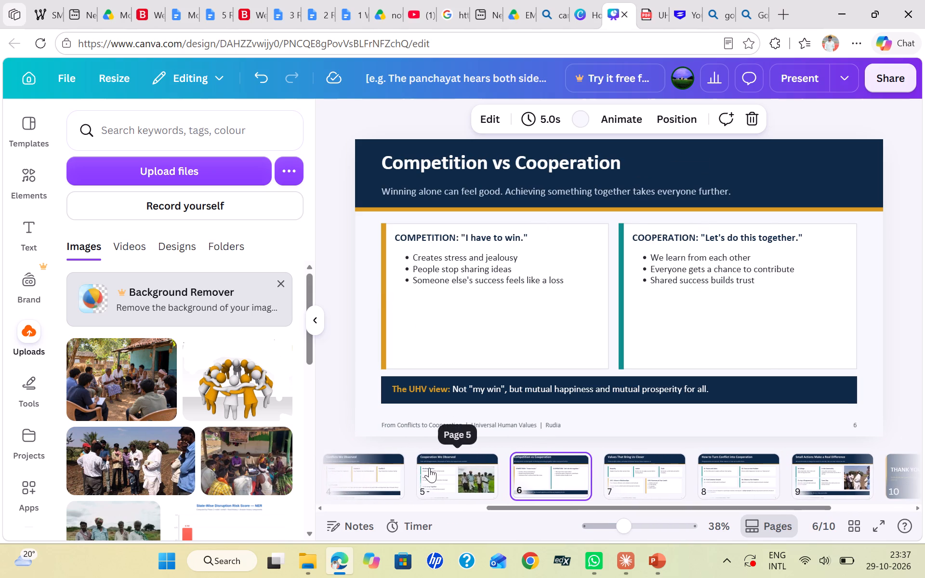
click(429, 468)
Delete "mis" from "mistrust" in the "Root cause" line on the "Conflicts We Observed" slide, leaving the word "trust".
click(377, 475)
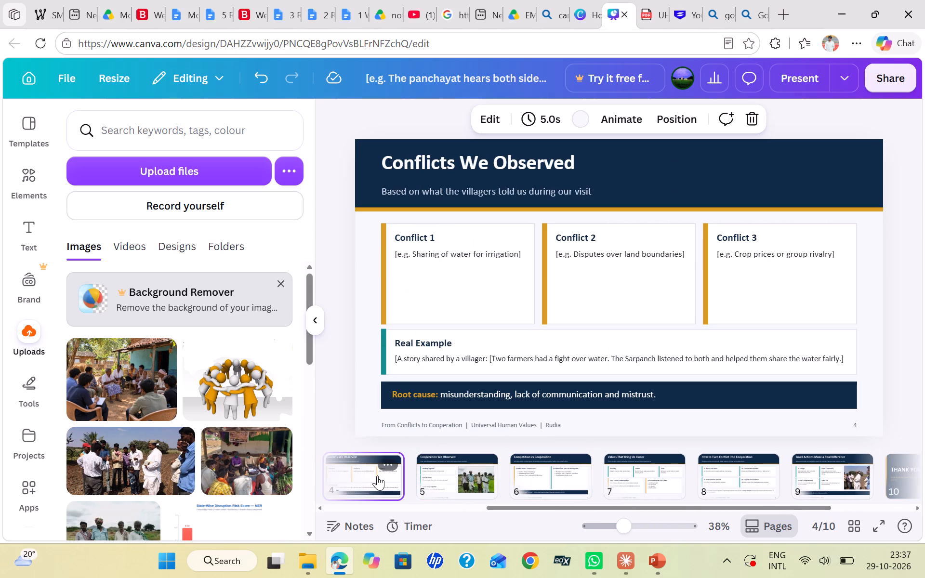
scroll(377, 475, right, 2)
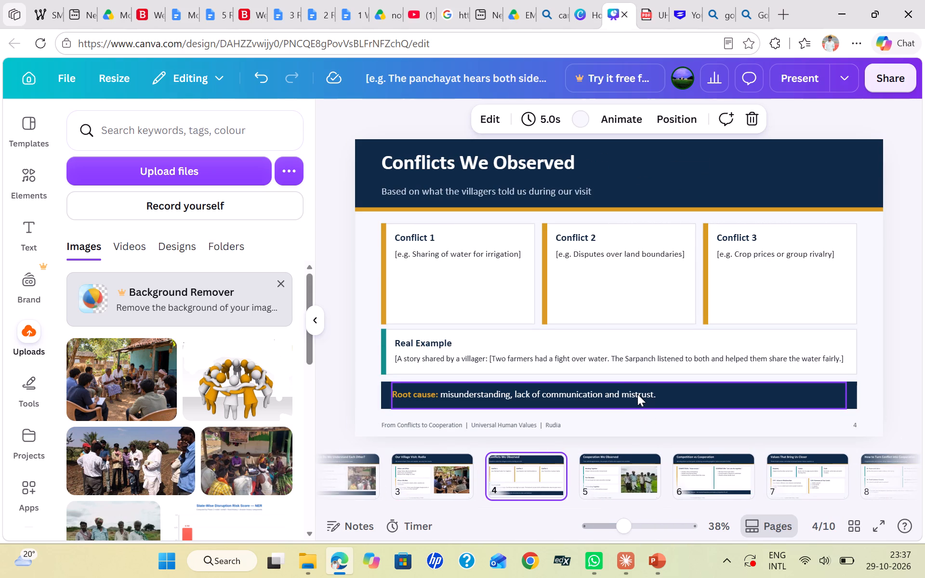
click(637, 394)
click(637, 394)
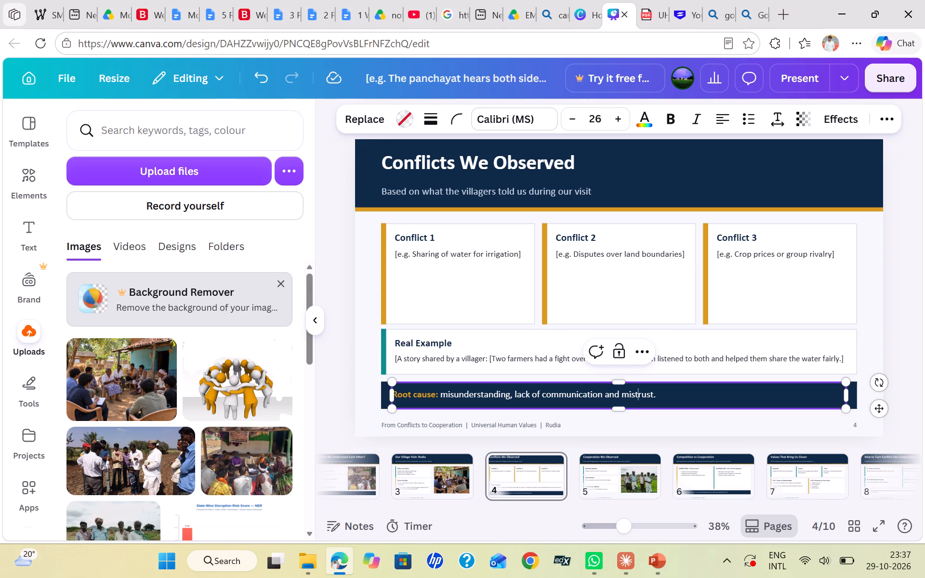
key(Left)
key(BackSpace)
key(BackSpace)
key(BackSpace)
Check the "Our Village Visit: Rudia" and "Conflicts We Observed" slides, going back through slide 2 to the title slide.
click(446, 462)
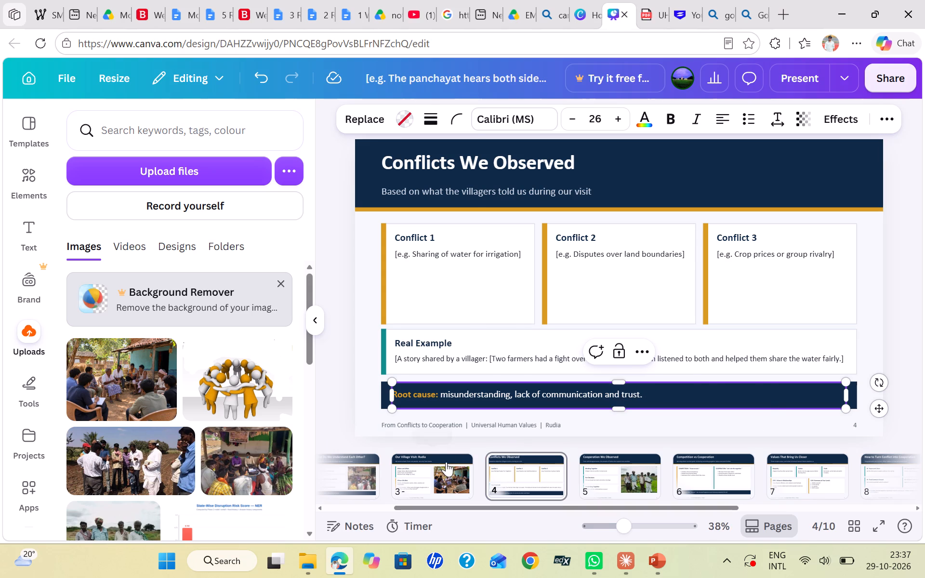
scroll(446, 462, right, 1)
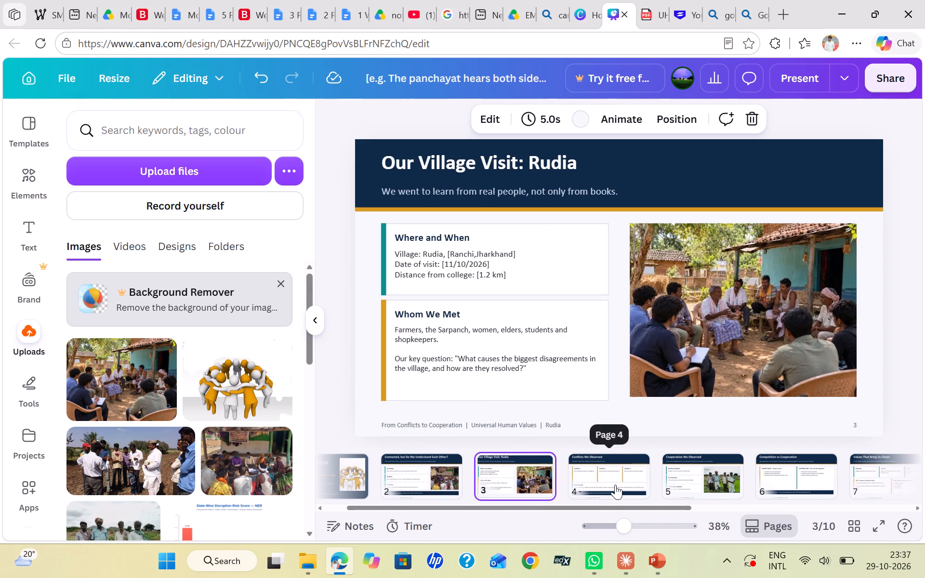
click(615, 485)
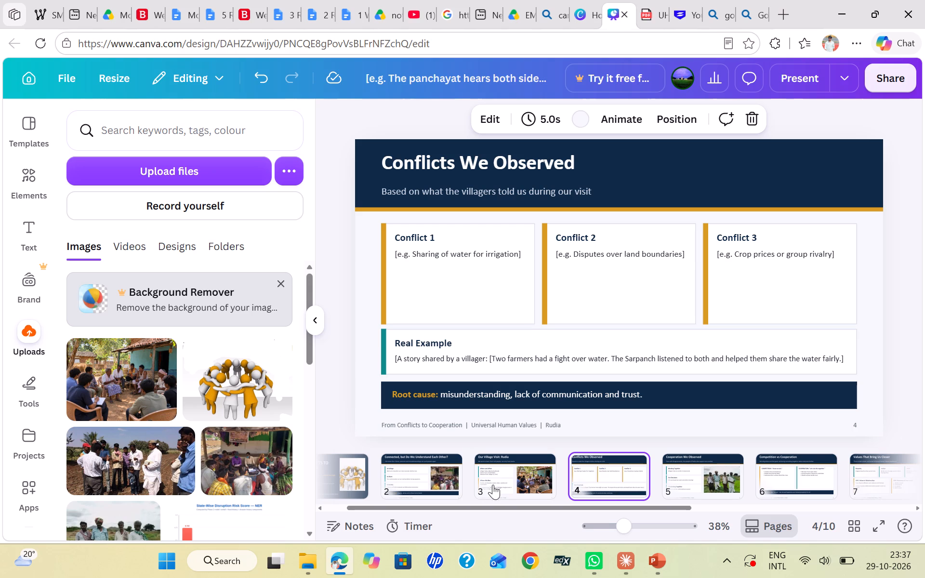
click(473, 485)
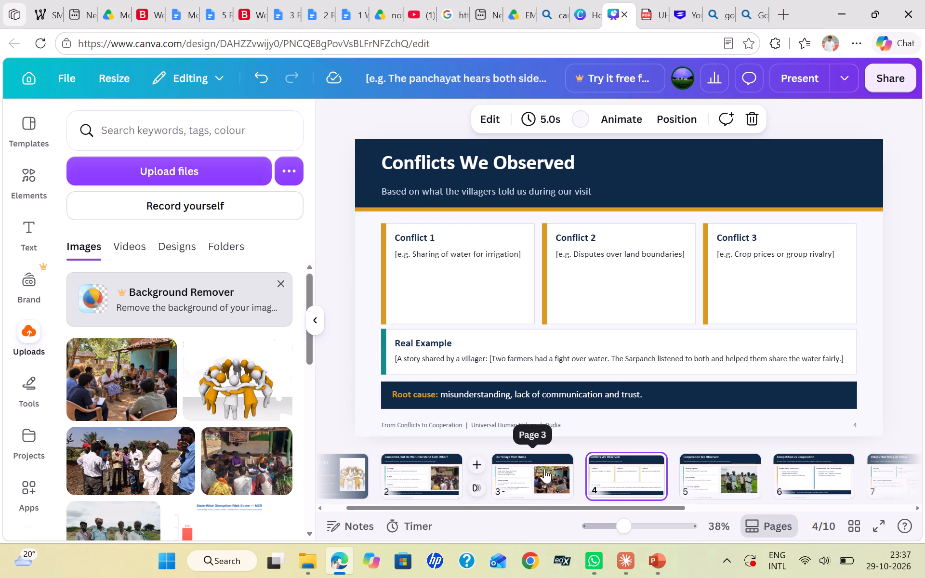
click(544, 468)
click(430, 459)
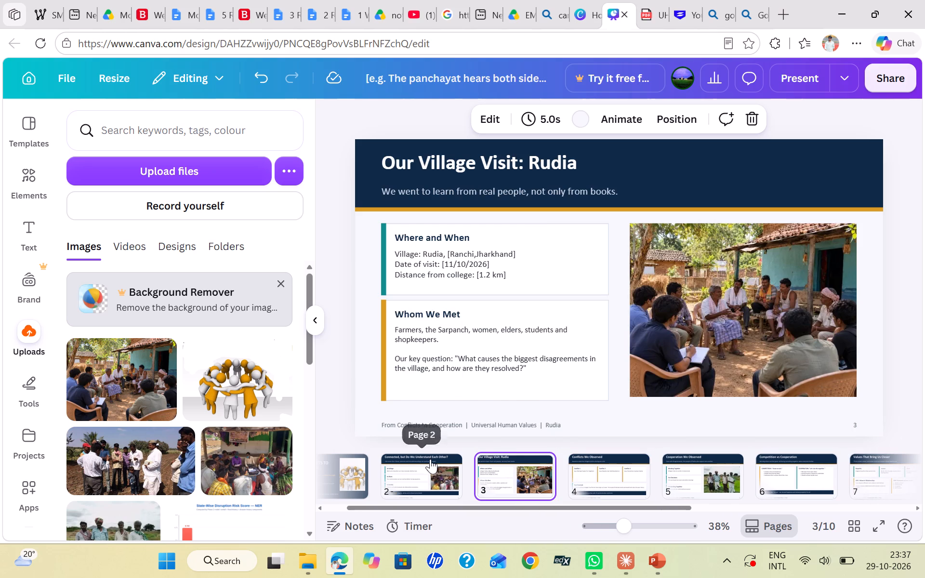
scroll(430, 459, right, 1)
click(341, 460)
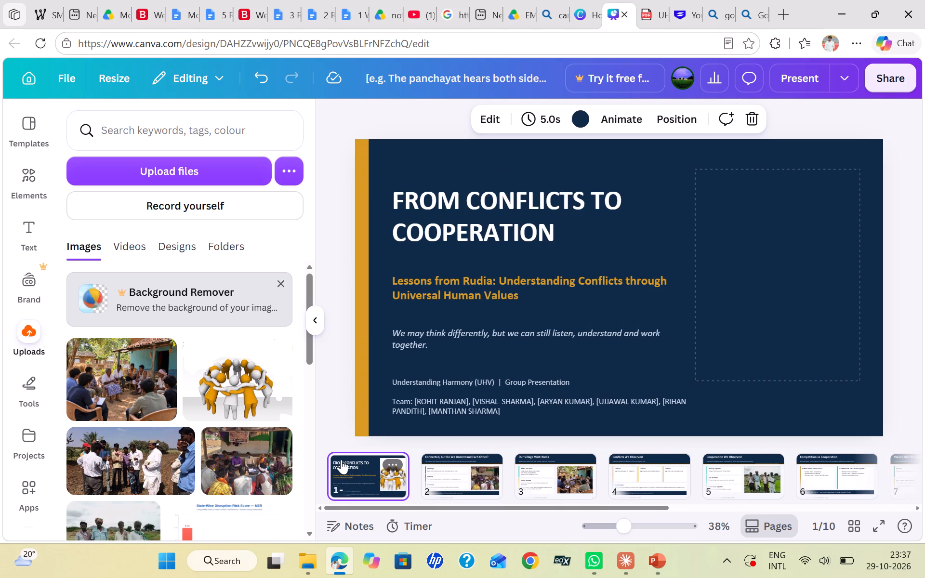
Review the "Small Actions Make a Real Difference", "Values That Bring Us Closer" and "Cooperation We Observed" slides and return to the title slide.
scroll(690, 473, left, 6)
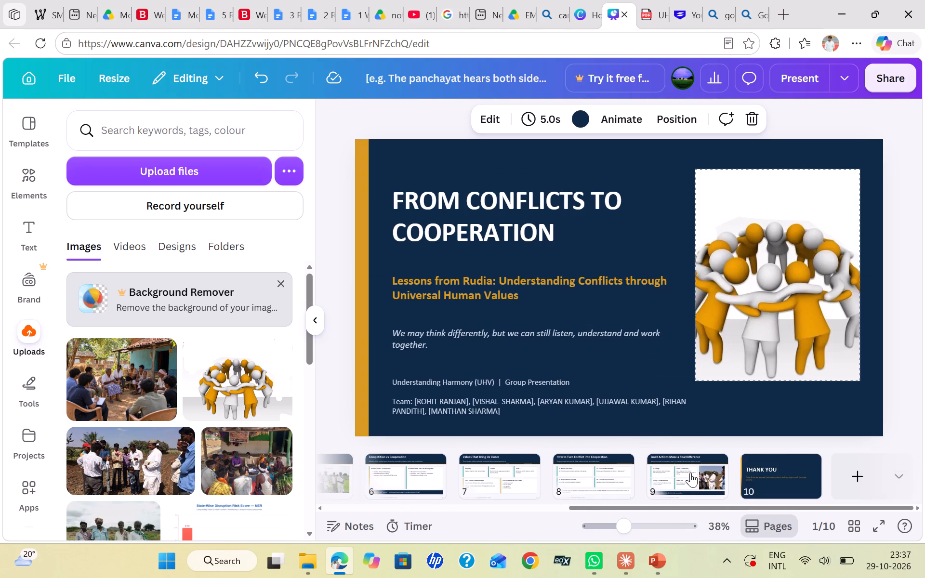
click(689, 475)
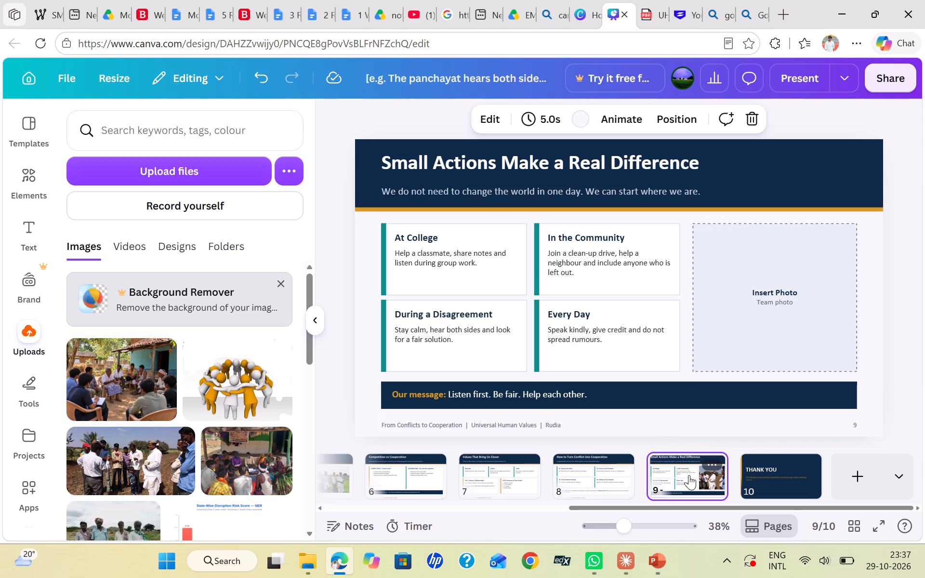
click(507, 485)
scroll(507, 485, right, 3)
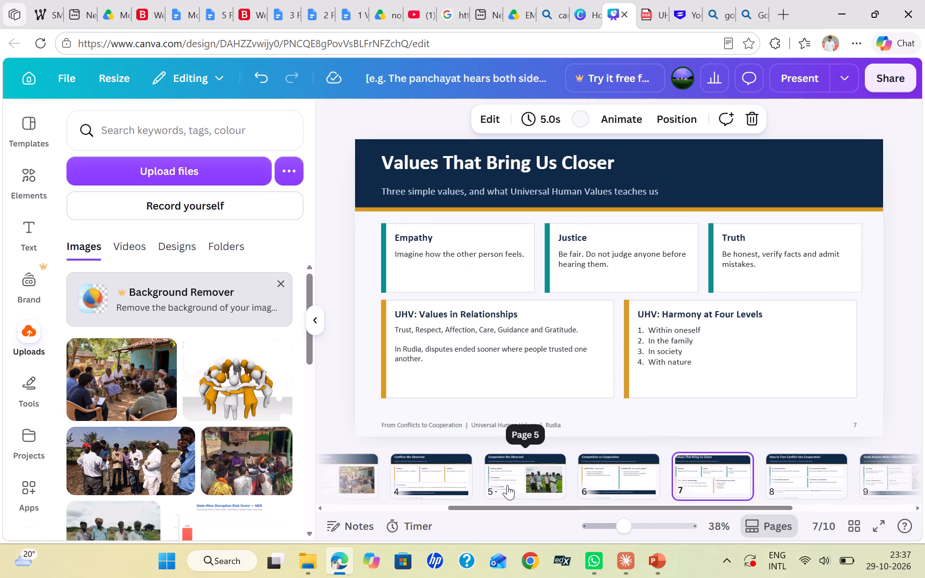
click(507, 485)
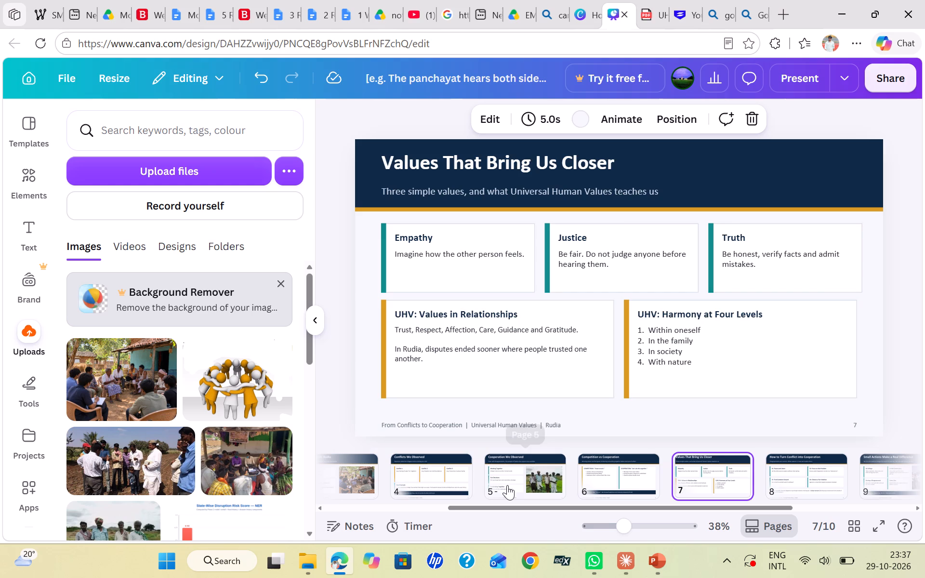
scroll(507, 485, right, 3)
click(437, 486)
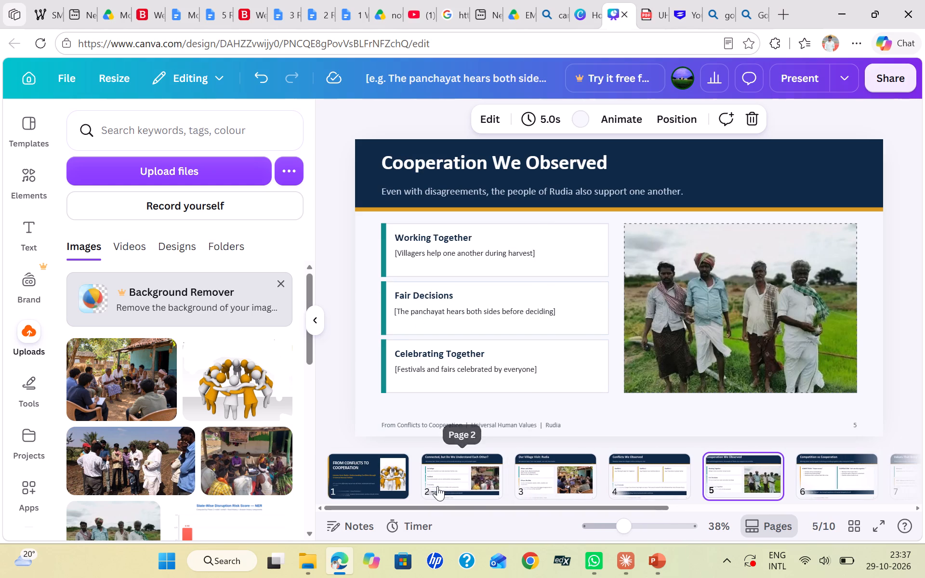
click(361, 483)
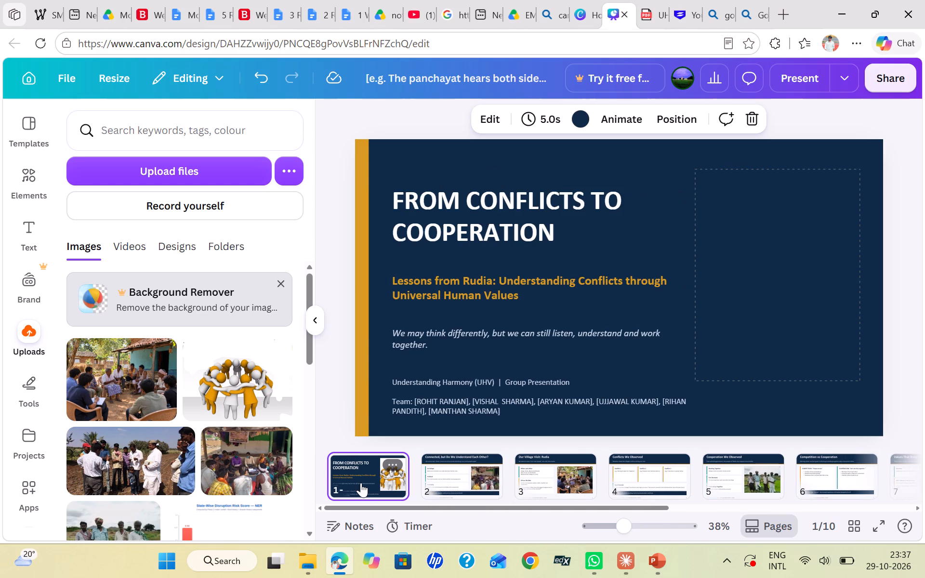
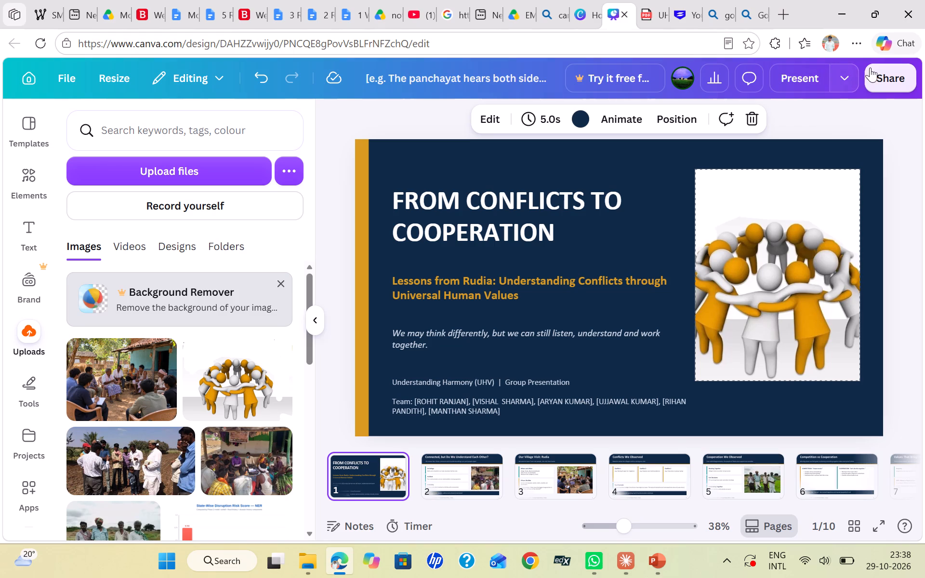
Download all pages of the corrected presentation as a PPTX file.
click(884, 68)
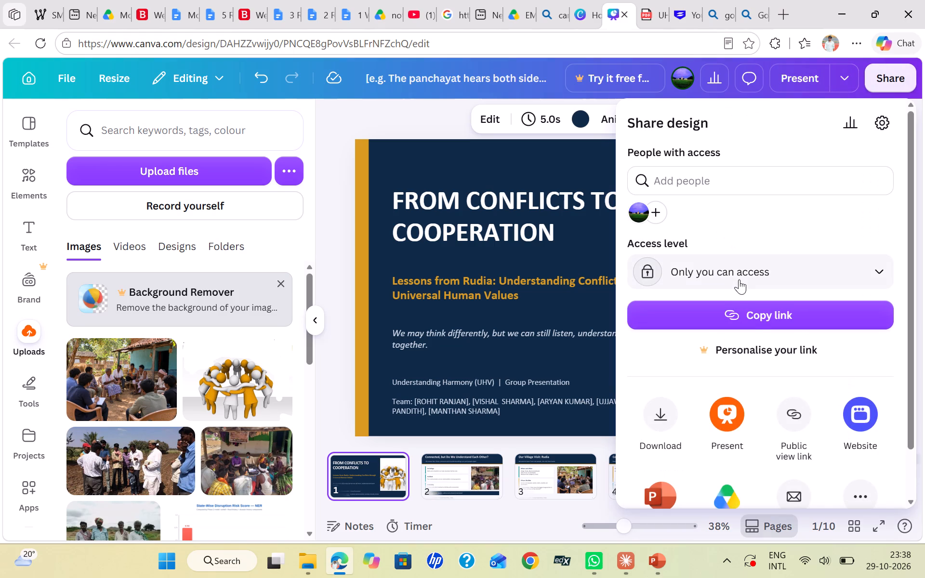
scroll(739, 279, down, 1)
click(664, 363)
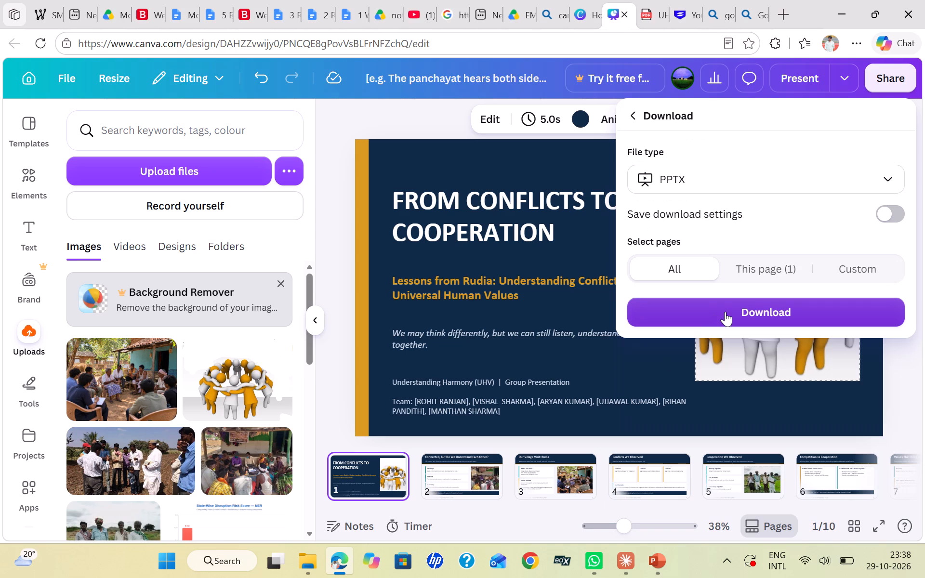
click(805, 313)
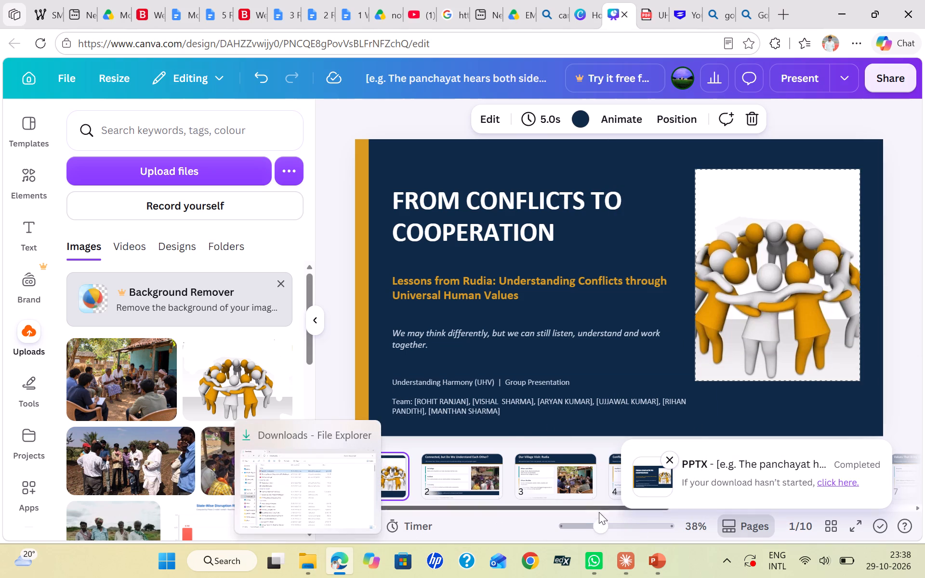
Switch to the Downloads folder in File Explorer and delete the older export "GROUP-1 (UHV).pptx".
click(305, 554)
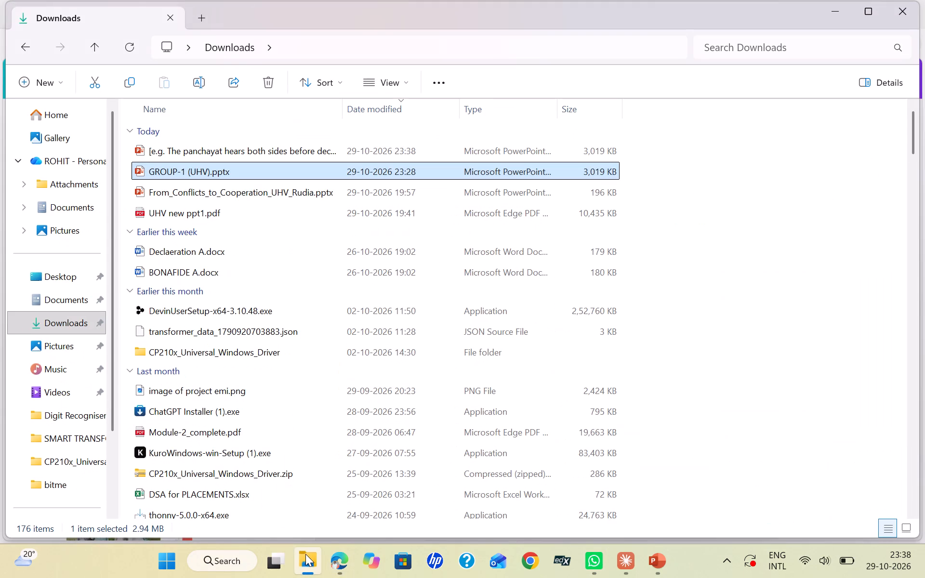
click(269, 80)
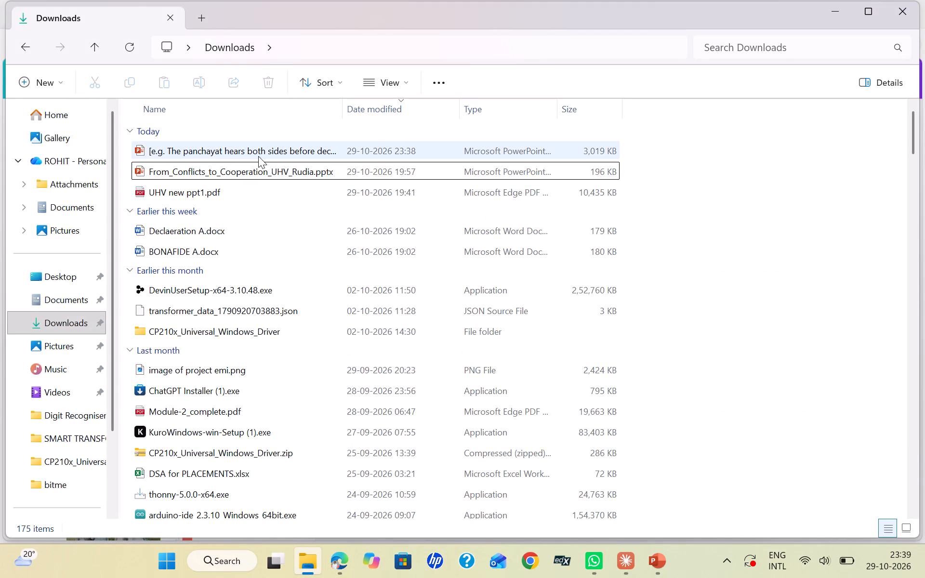
Rename the newly downloaded "[e.g. The panchayat hears both sides..." presentation file as GROUP-1(UHV).pptx.
click(263, 153)
right_click(263, 153)
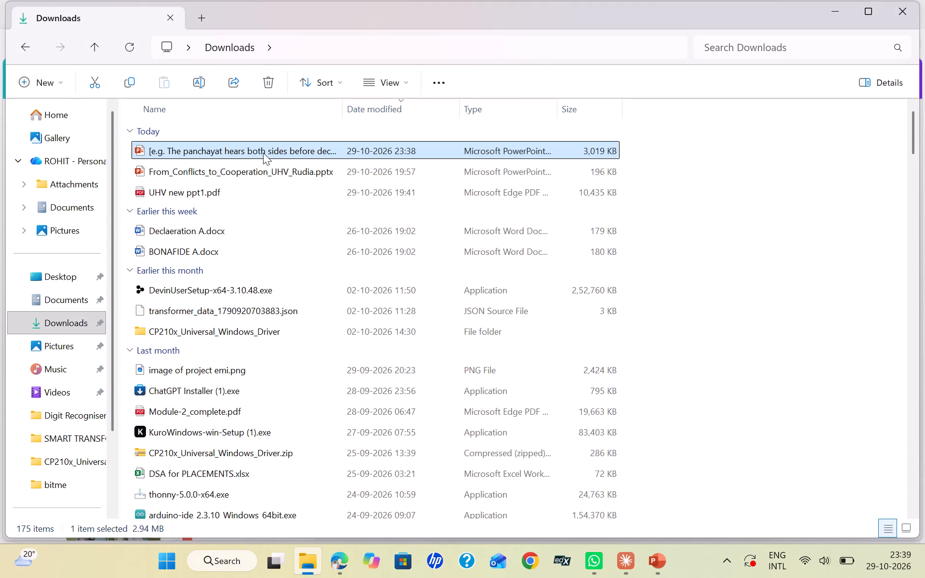
click(381, 109)
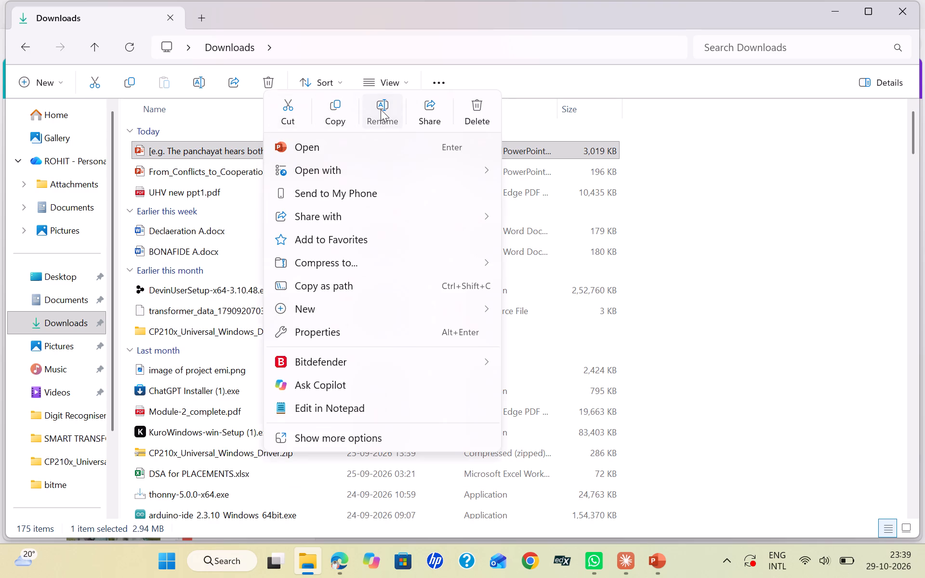
key(BackSpace)
text(GROUP)
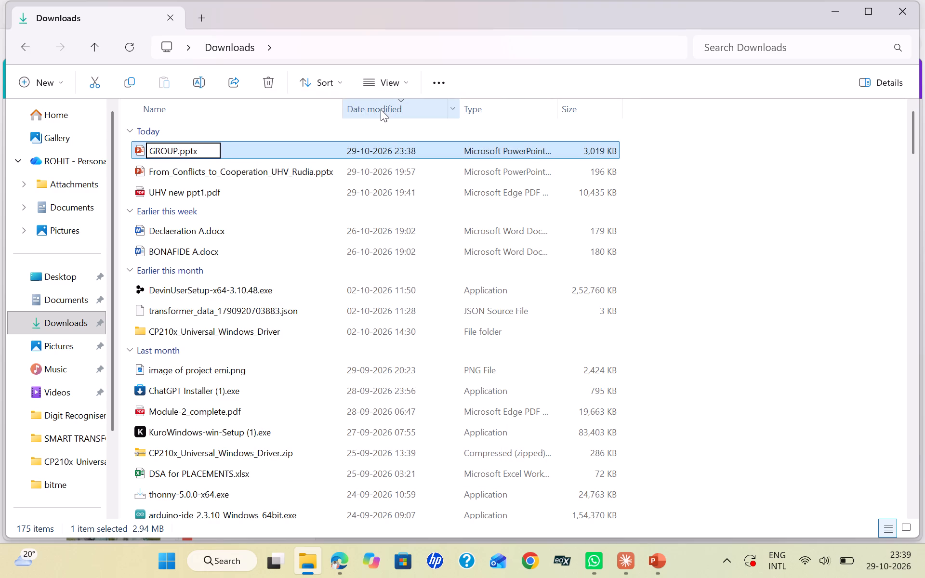
text(-1)
key(space)
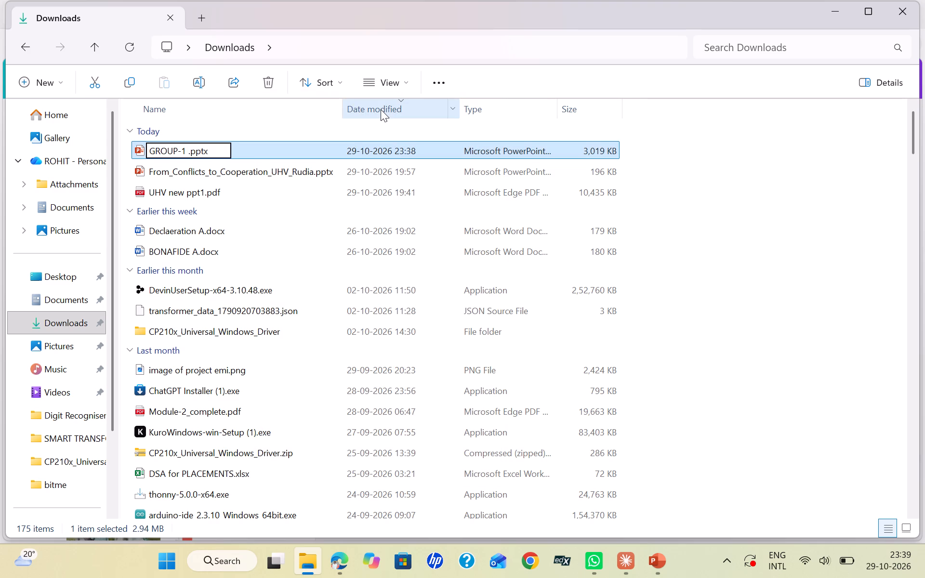
key(BackSpace)
text((UHV)
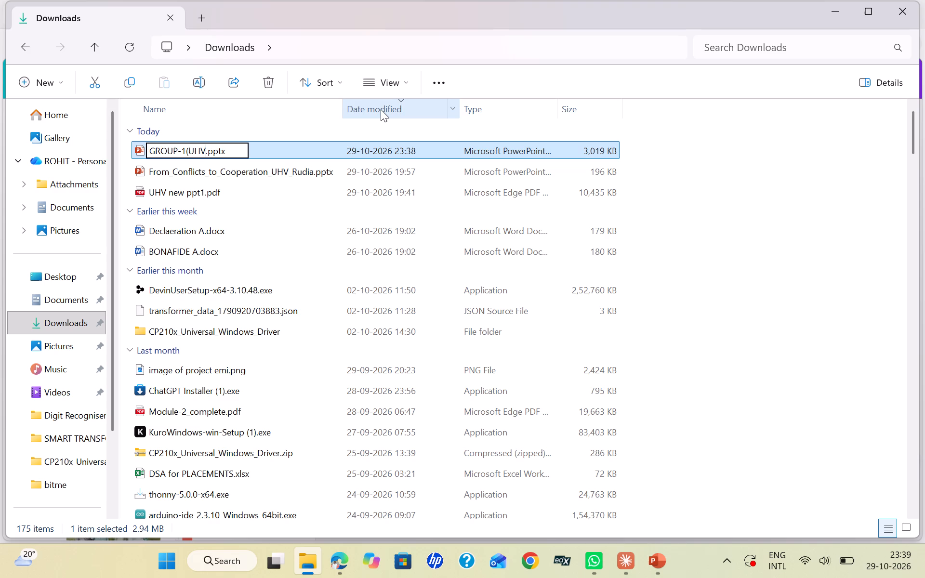
key(shift+parenright)
key(Return)
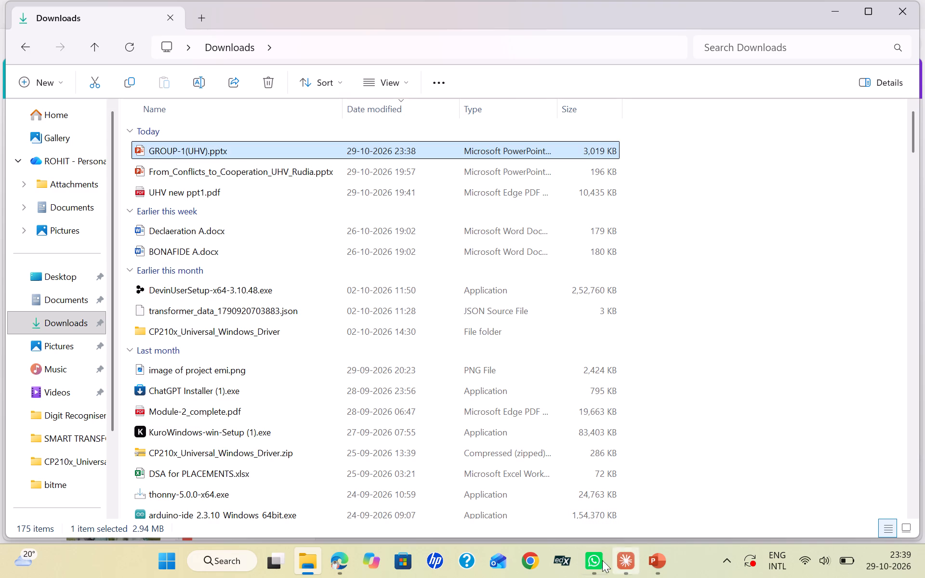
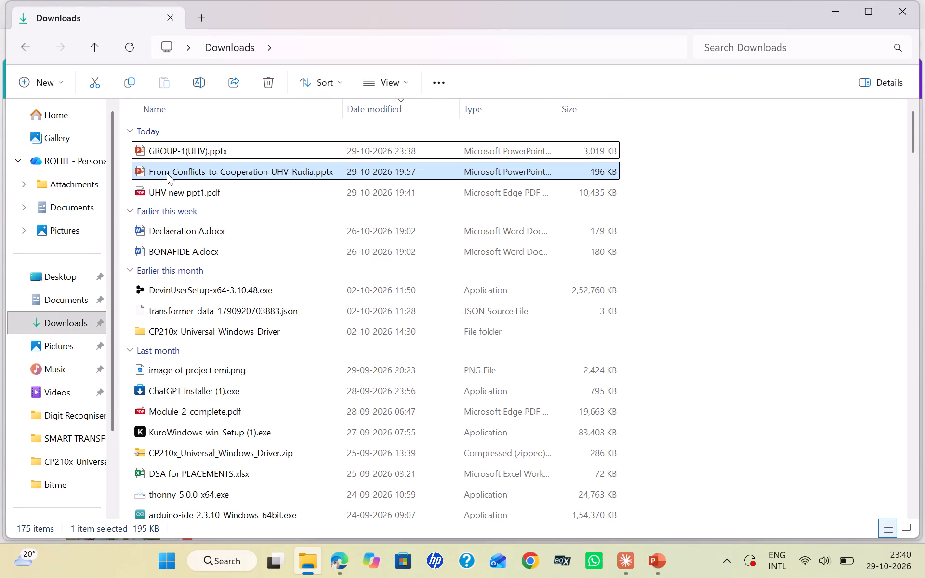
Delete From_Conflicts_to_Cooperation_UHV_Rudia.pptx from the Downloads folder and close File Explorer.
click(264, 75)
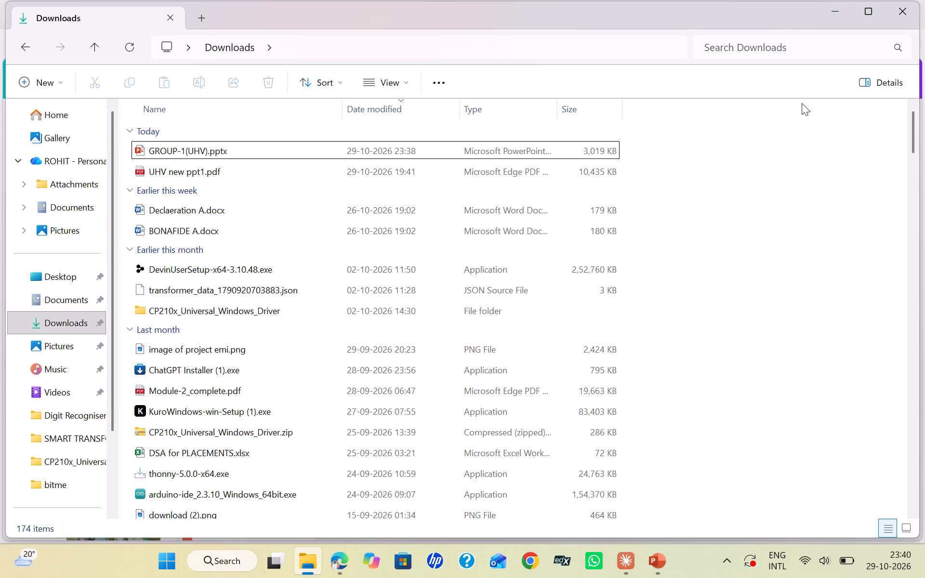
click(912, 1)
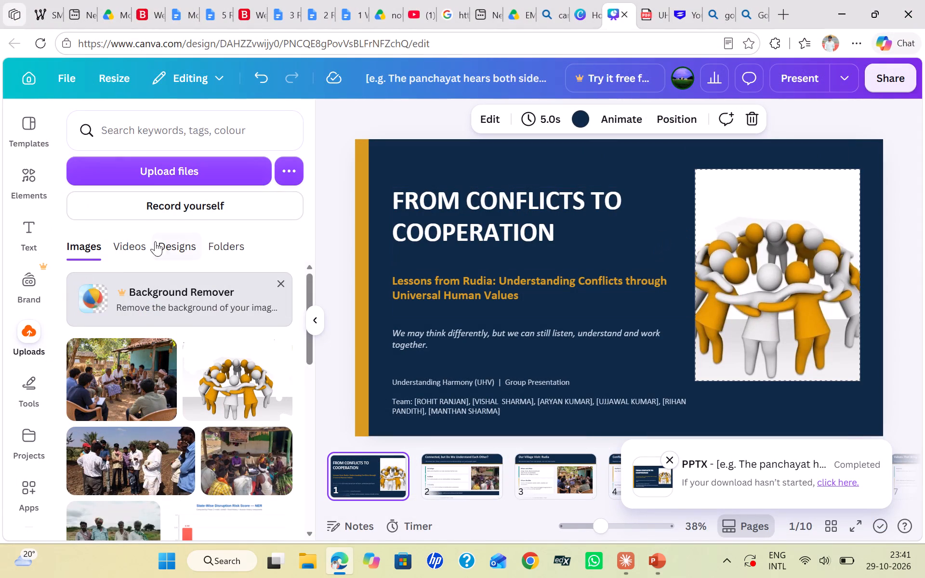
Dismiss the Background Remover suggestion above the uploaded images.
click(279, 282)
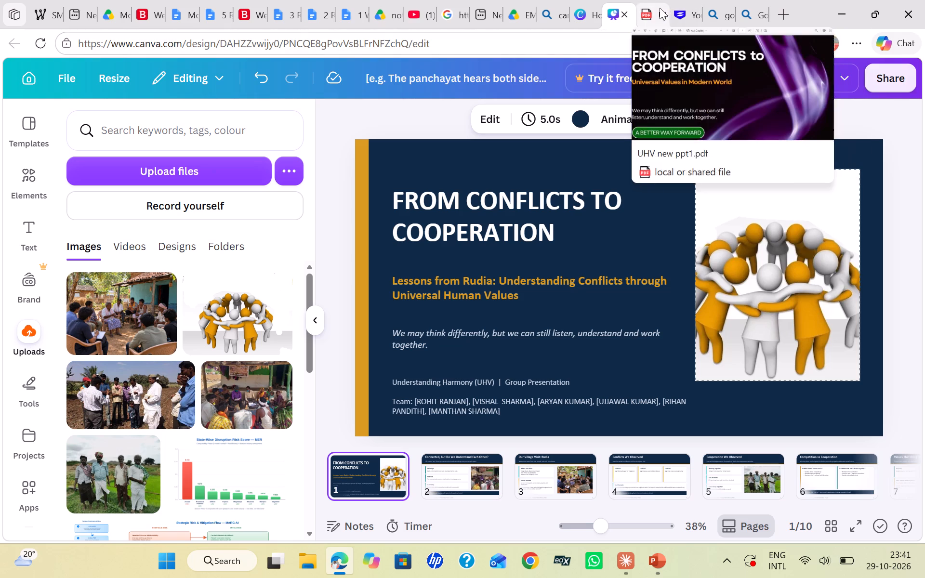
Try to close the browser window containing the presentation design.
click(924, 0)
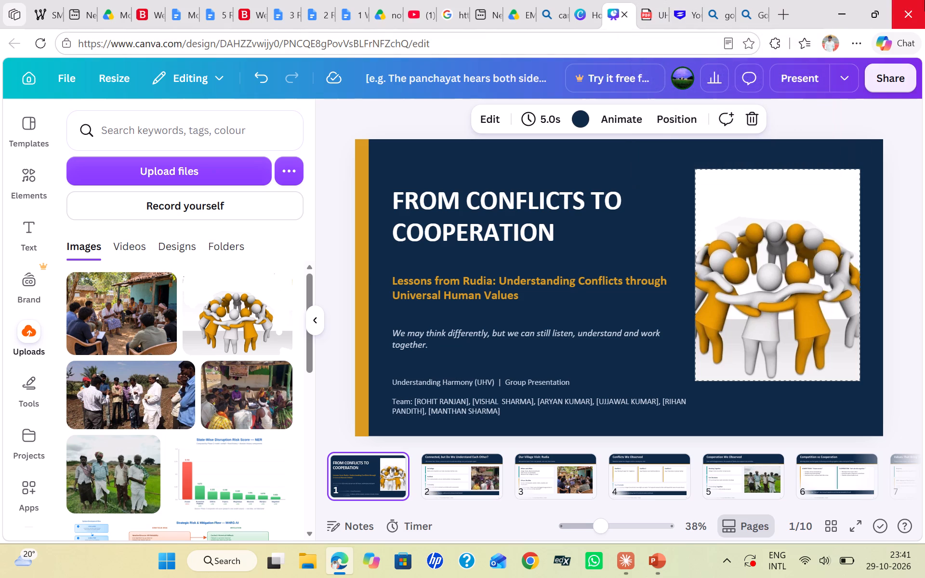
click(924, 0)
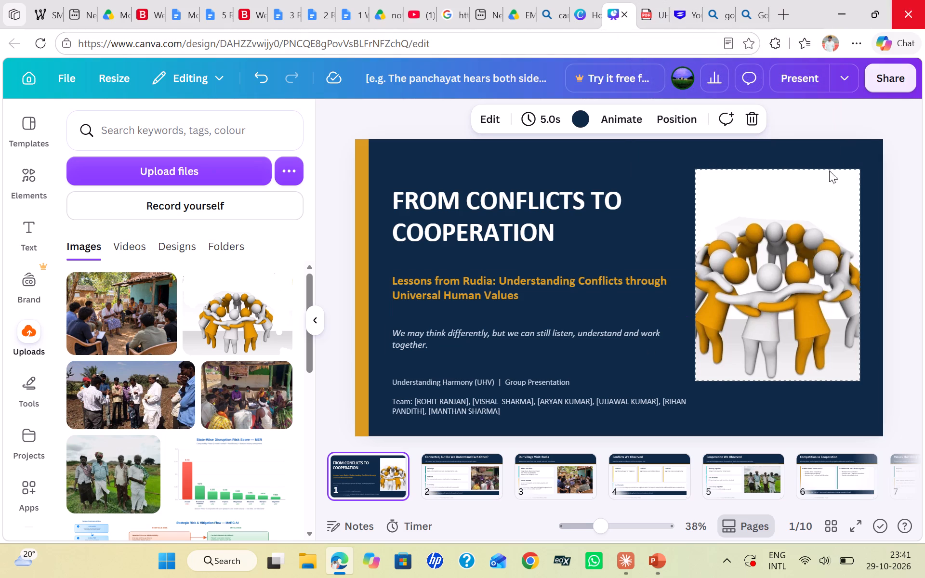